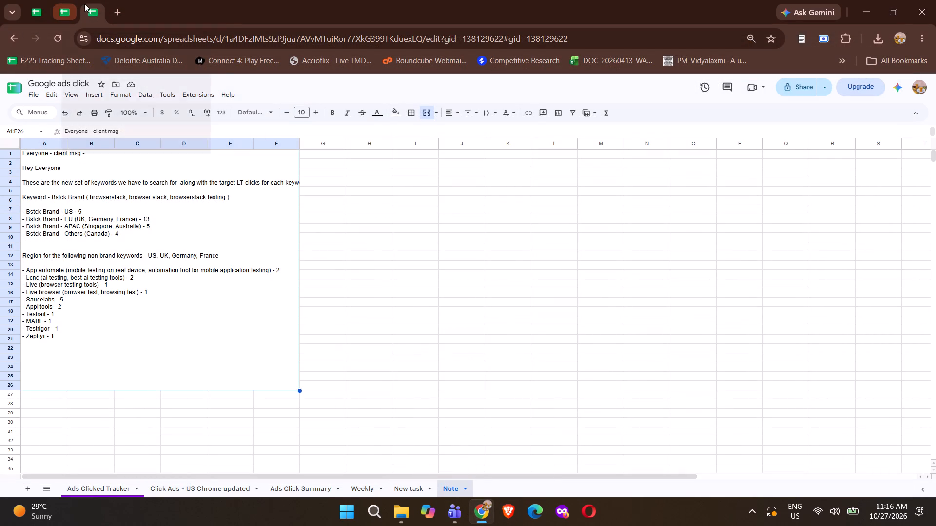
left_click_drag(87, 4, 120, 72)
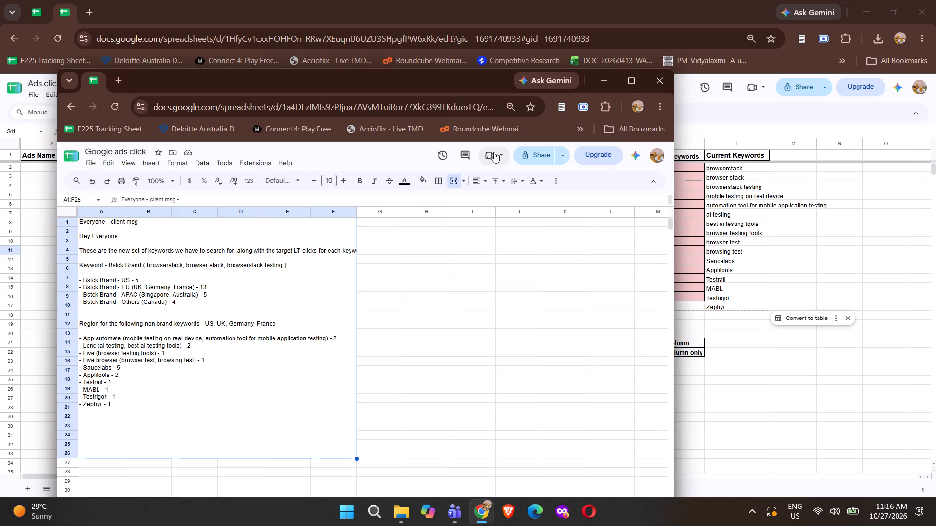
left_click(636, 73)
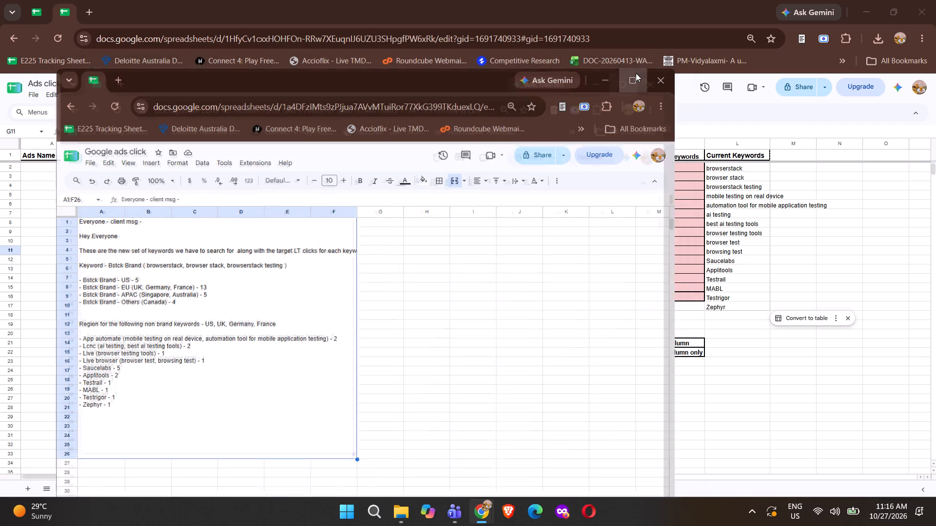
scroll(511, 314, "down", 1)
scroll(511, 314, "up", 3)
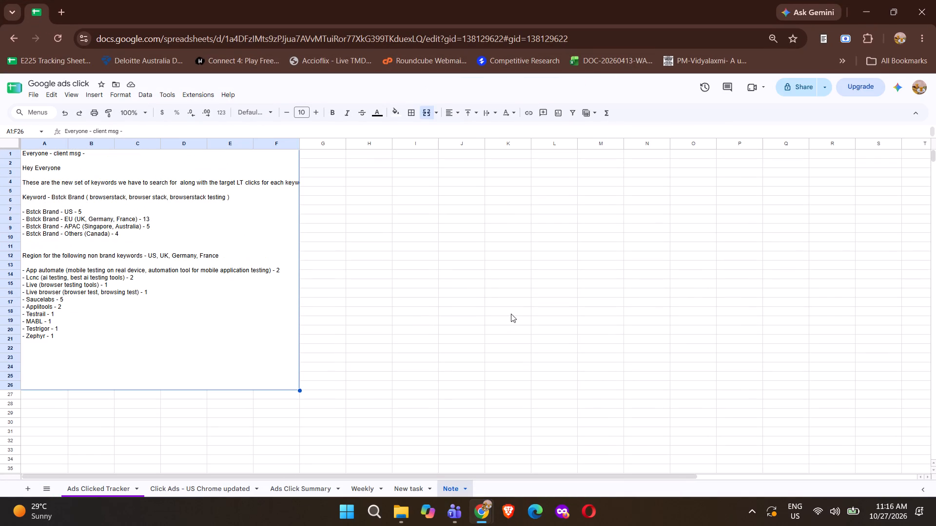
left_click(409, 489)
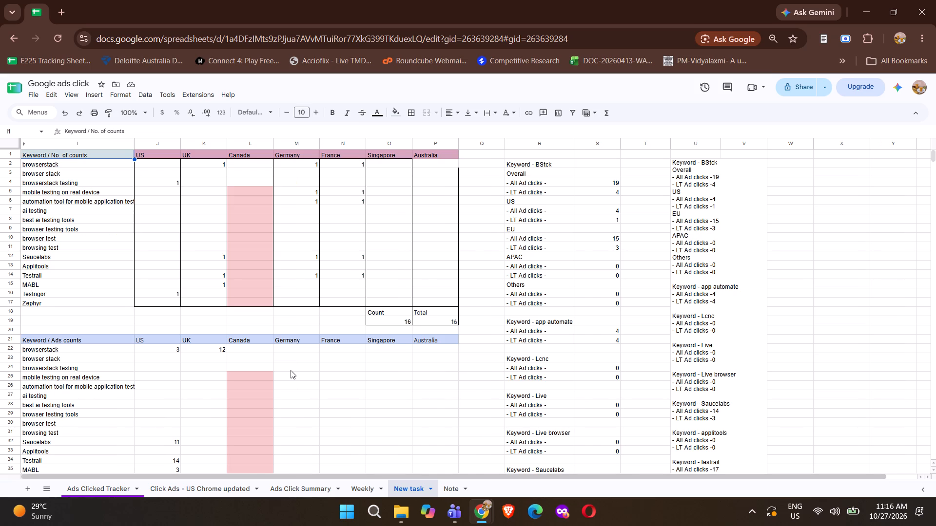
Compare the keyword counts and LT ad clicks in the New task sheet with the Ads Click table in the master copy.
scroll(291, 370, "up", 1)
scroll(485, 300, "up", 1)
key("alt+Tab")
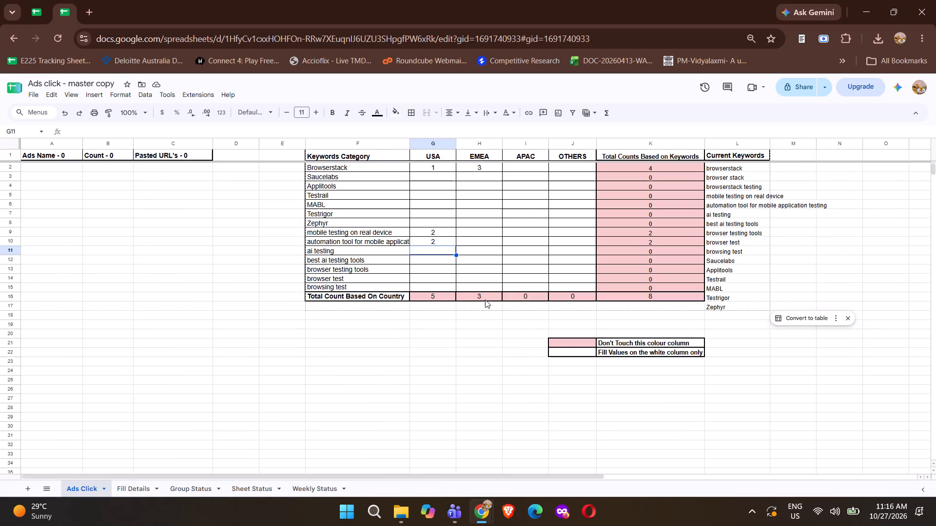
scroll(332, 311, "up", 1)
key("alt+Tab")
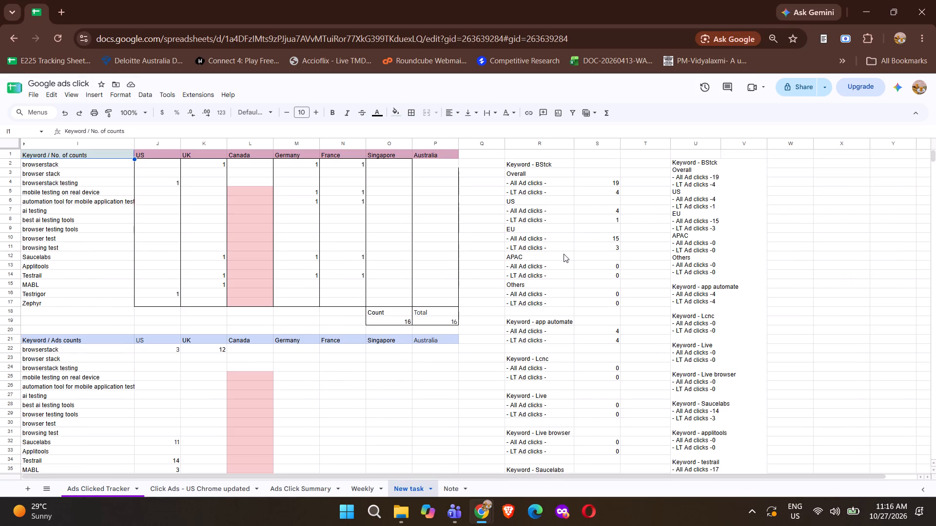
scroll(564, 254, "right", 2)
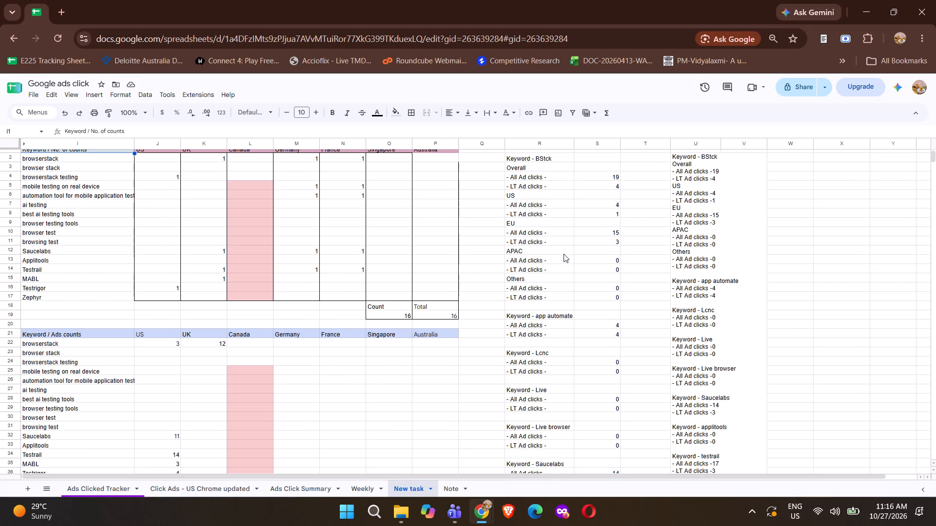
scroll(564, 254, "right", 1)
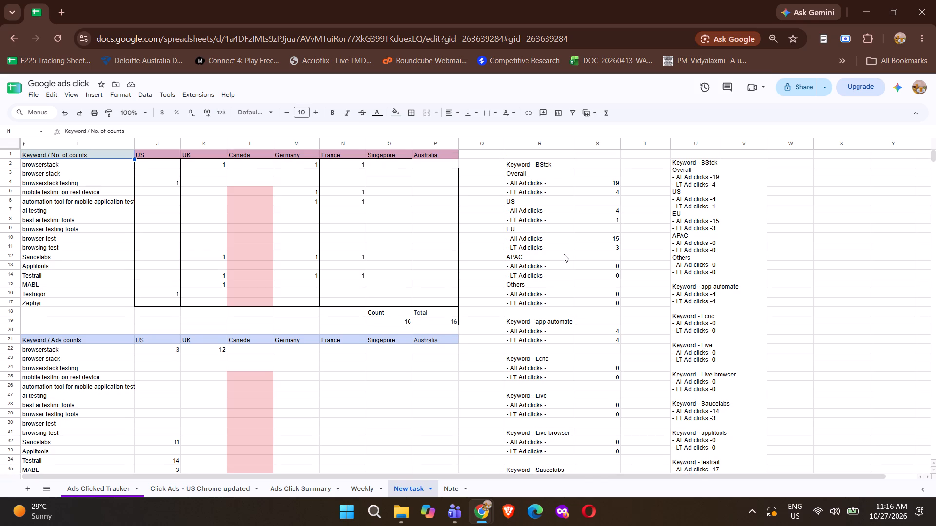
scroll(672, 331, "down", 1)
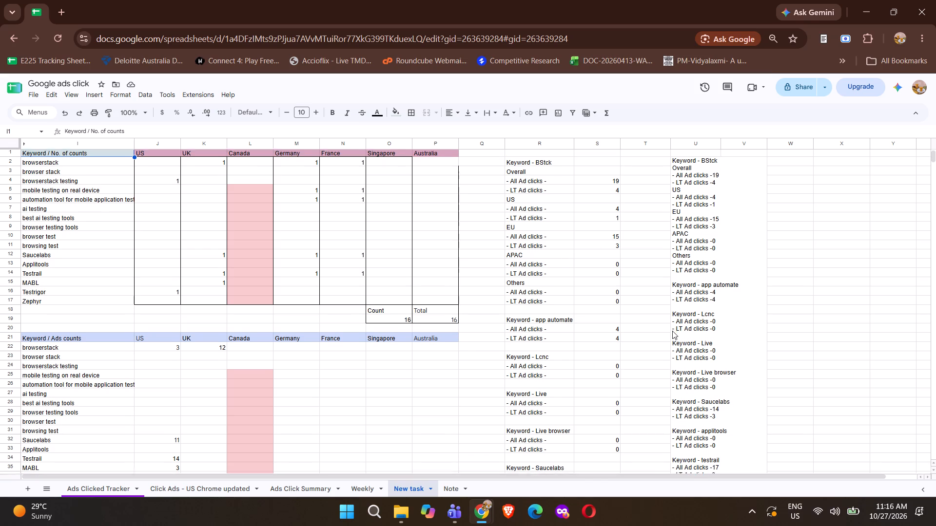
scroll(672, 331, "down", 1)
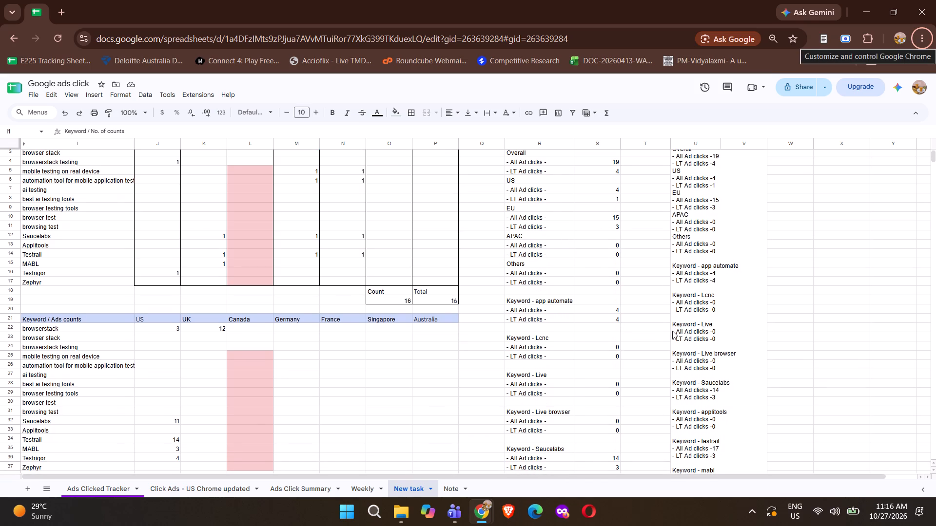
key("alt+Tab")
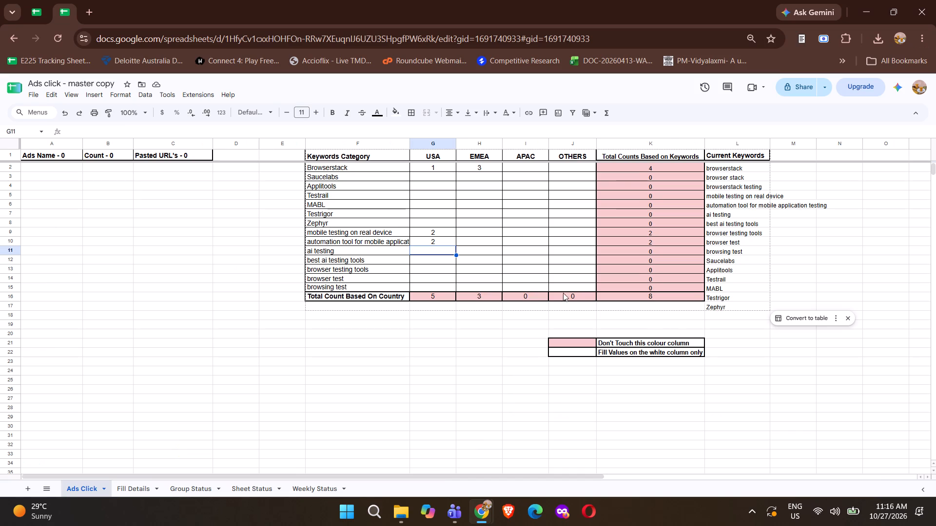
scroll(376, 269, "up", 1)
key("alt+Tab")
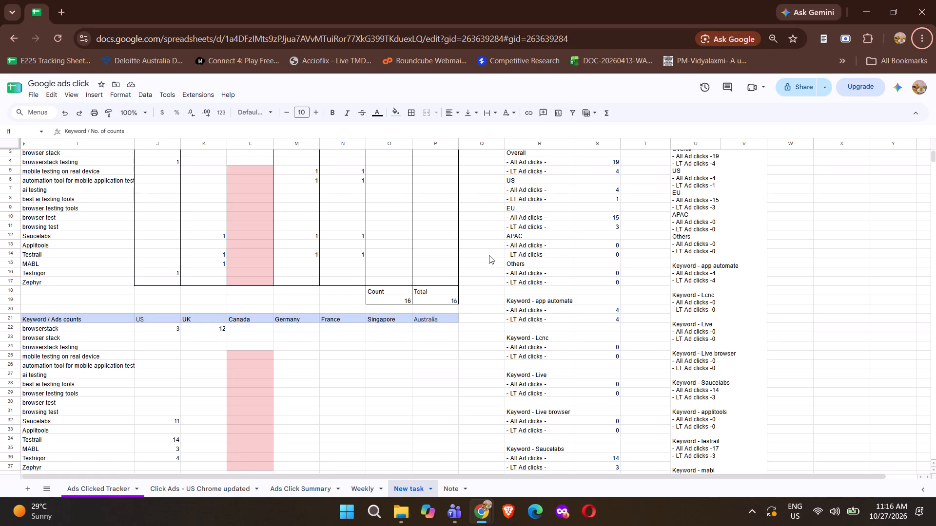
scroll(489, 255, "down", 3)
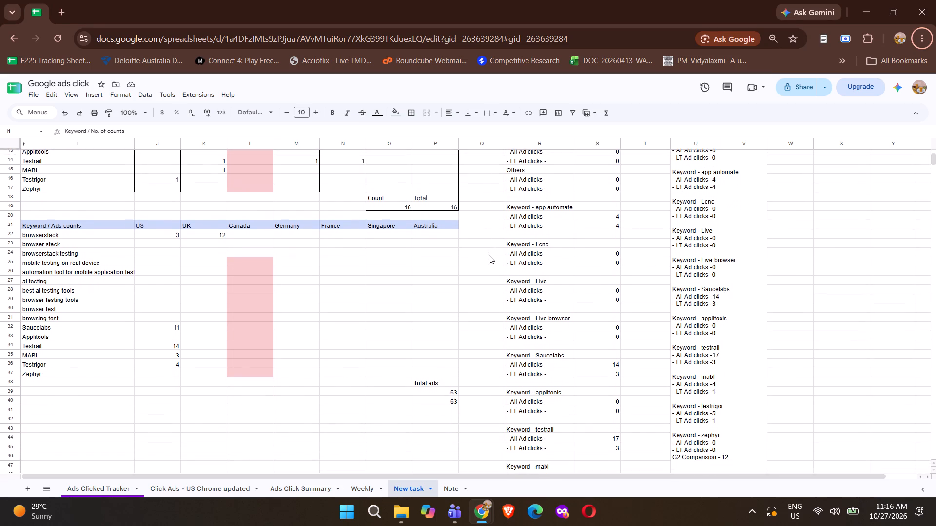
scroll(489, 255, "down", 2)
key("alt+Tab")
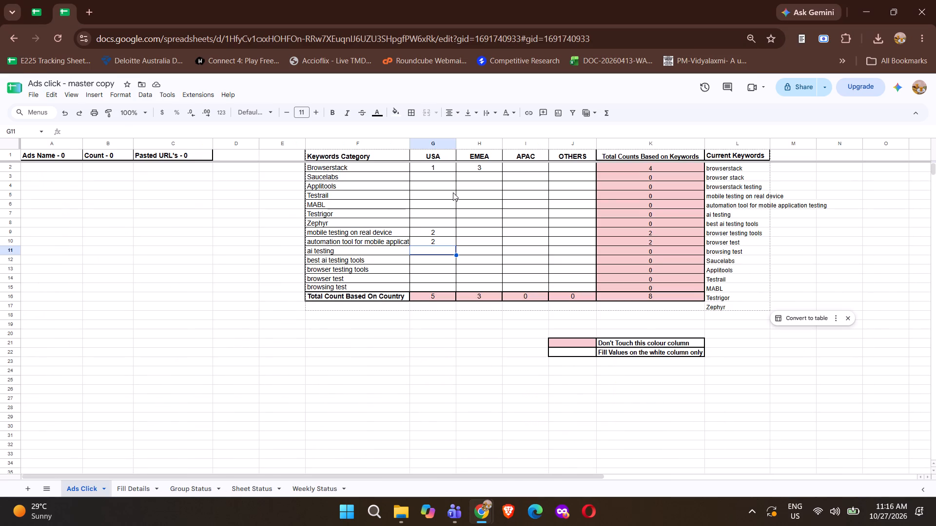
key("alt+Tab")
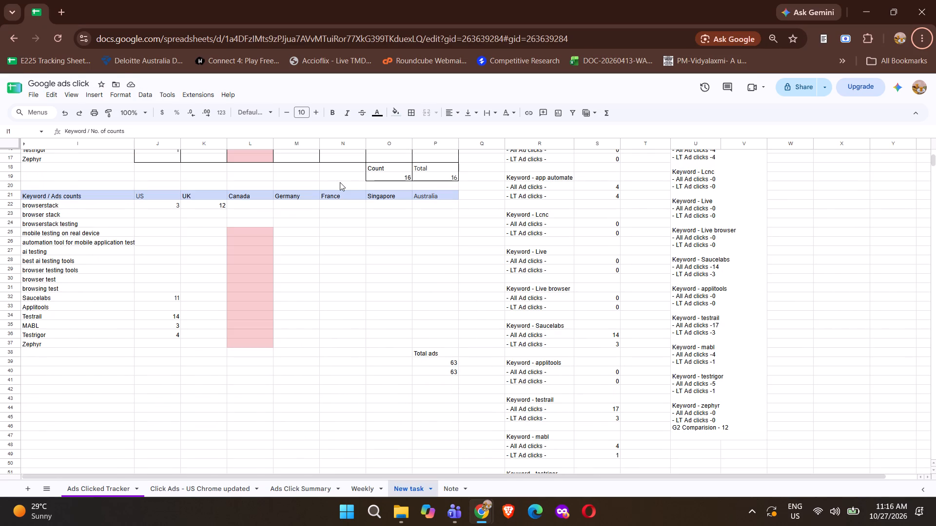
Enter 3 as the EMEA count for Saucelabs in the Ads Click sheet of the master copy.
key("alt+Tab")
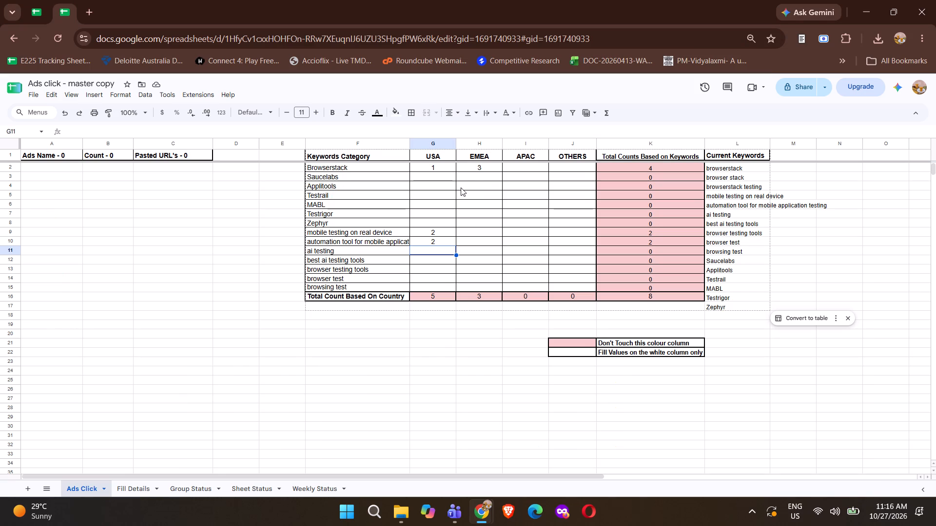
left_click(477, 176)
key("3")
key("Return")
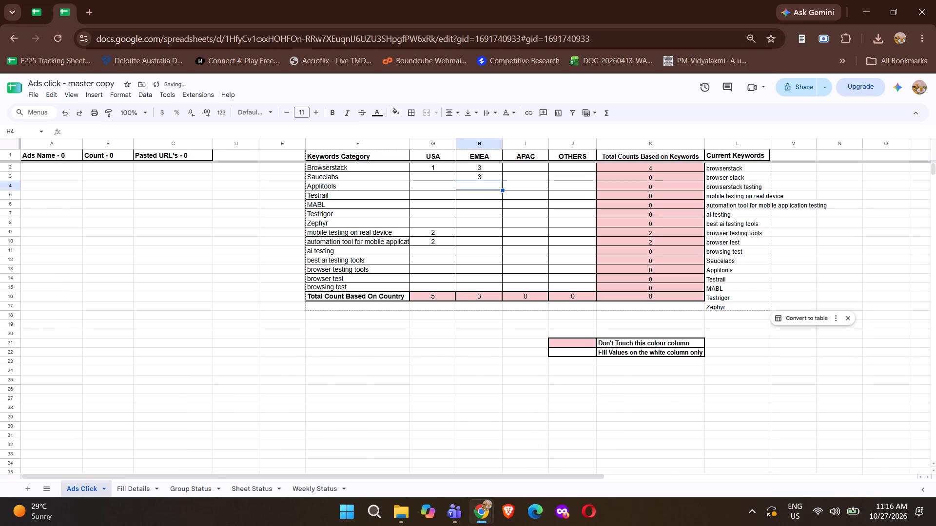
Look up Testrail's LT ad clicks in the New task sheet and enter 3 as its EMEA count in the master copy.
key("alt+Tab")
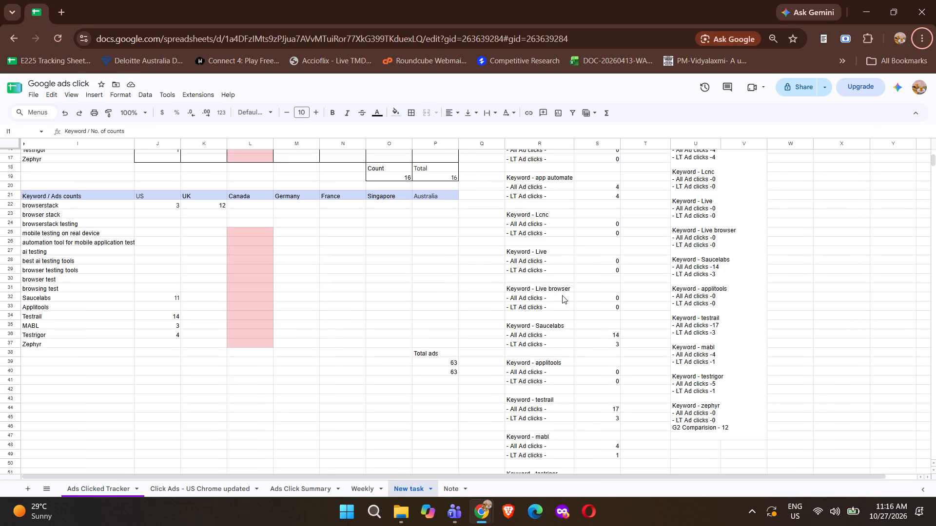
scroll(562, 295, "down", 2)
key("alt+Tab")
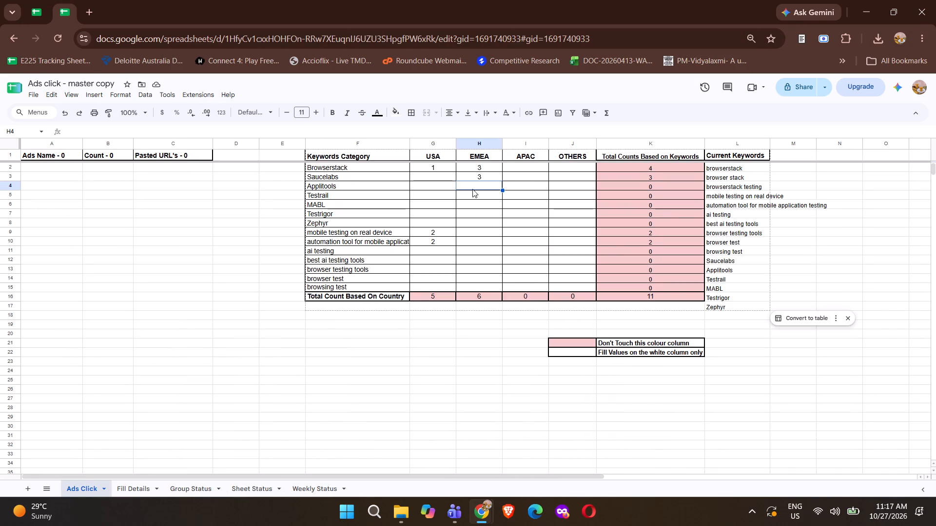
left_click(468, 192)
key("3")
key("Return")
Look up the LT ad clicks for MABL and Testrigor in the New task sheet and enter 1 as each one's EMEA count in the master copy.
key("alt+Tab")
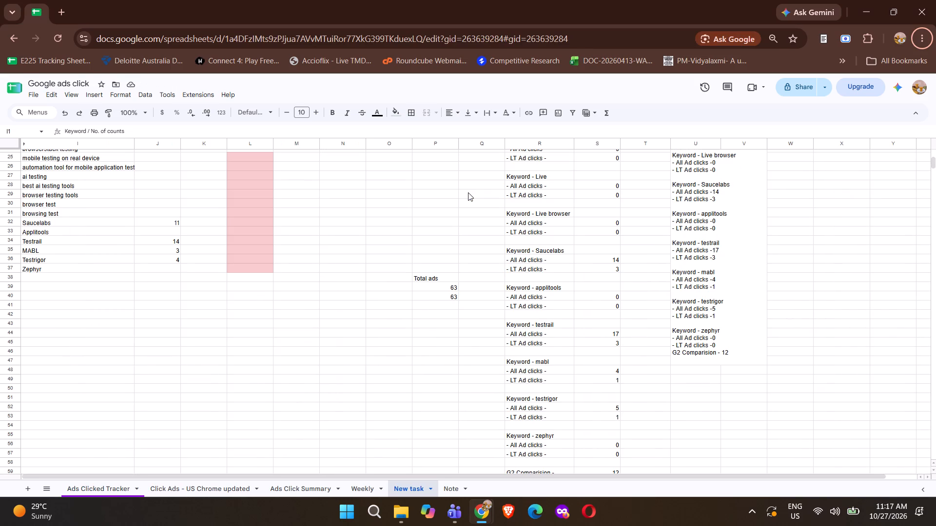
scroll(468, 192, "down", 1)
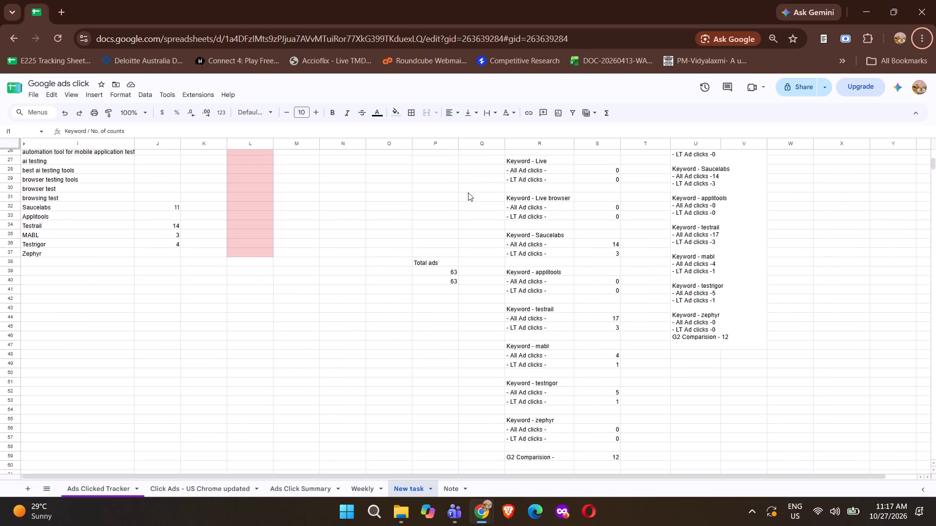
key("alt+Tab")
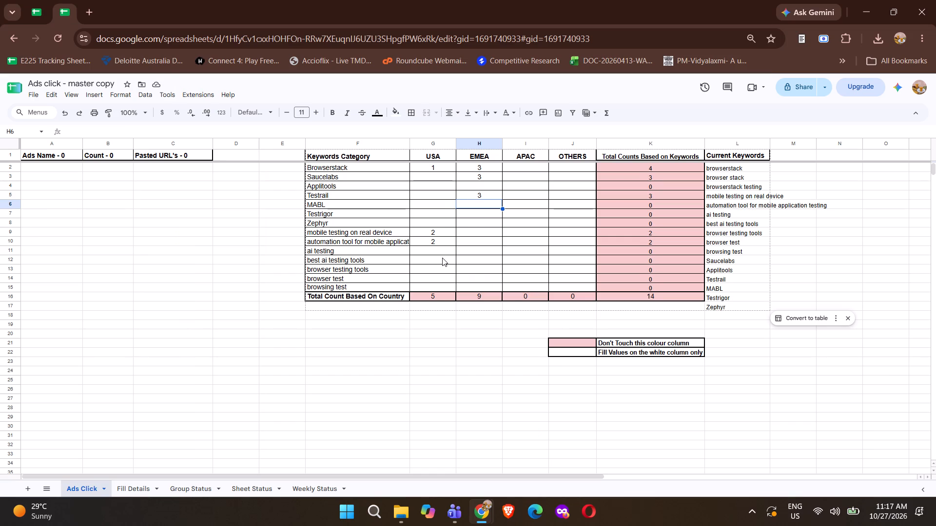
left_click(475, 203)
key("1")
key("Return")
key("alt+Tab")
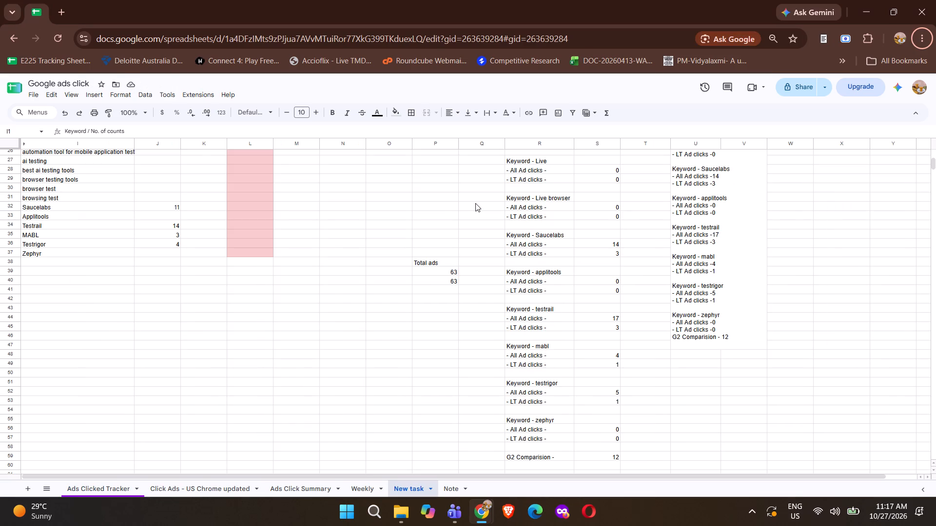
key("alt+Tab")
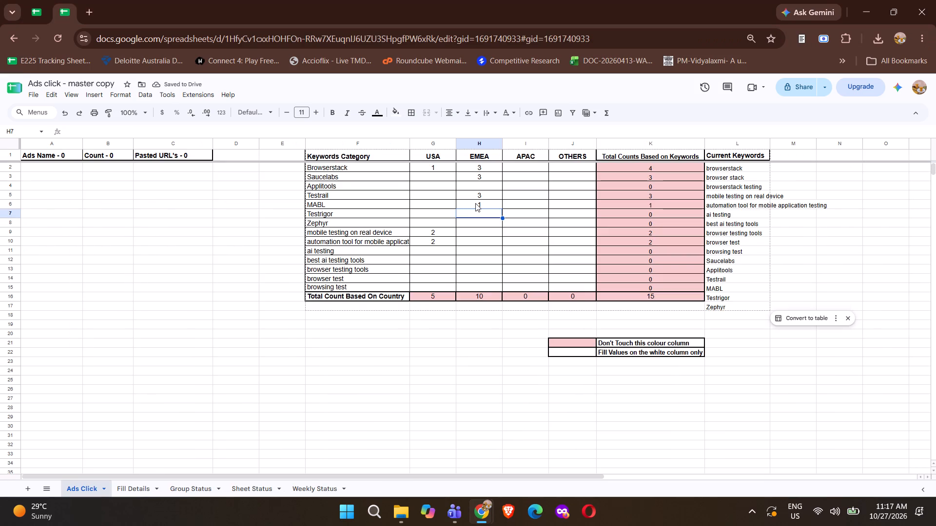
key("1")
key("Return")
Check the filled Ads Click table in the master copy against the LT ad clicks in the New task sheet.
key("alt+Tab")
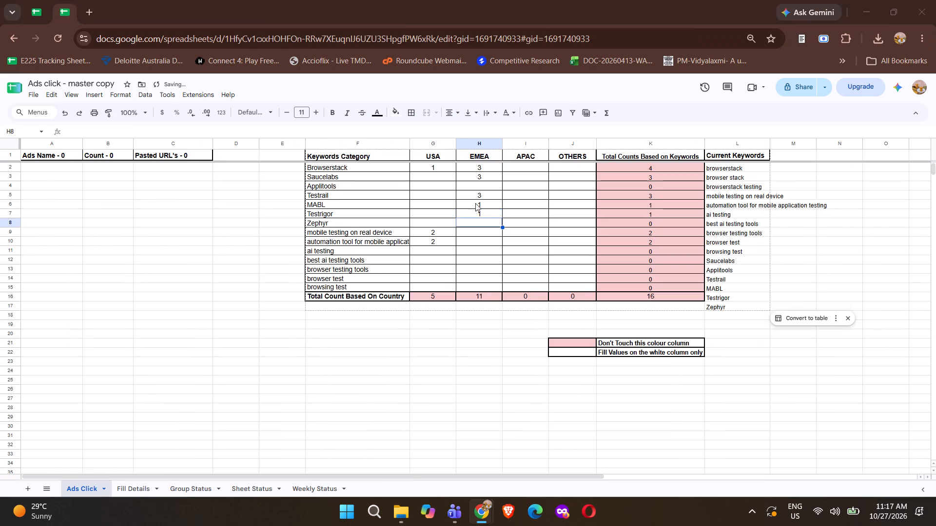
key("alt+Tab")
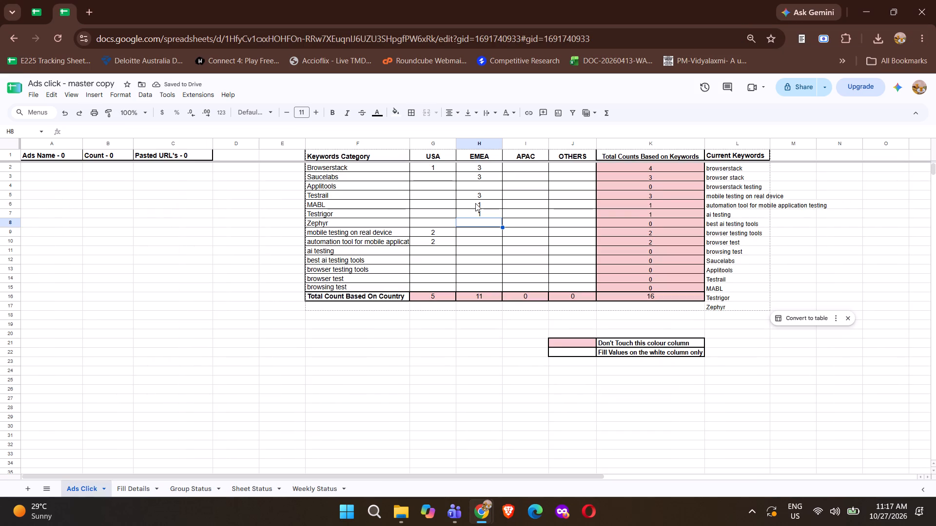
key("alt+Tab")
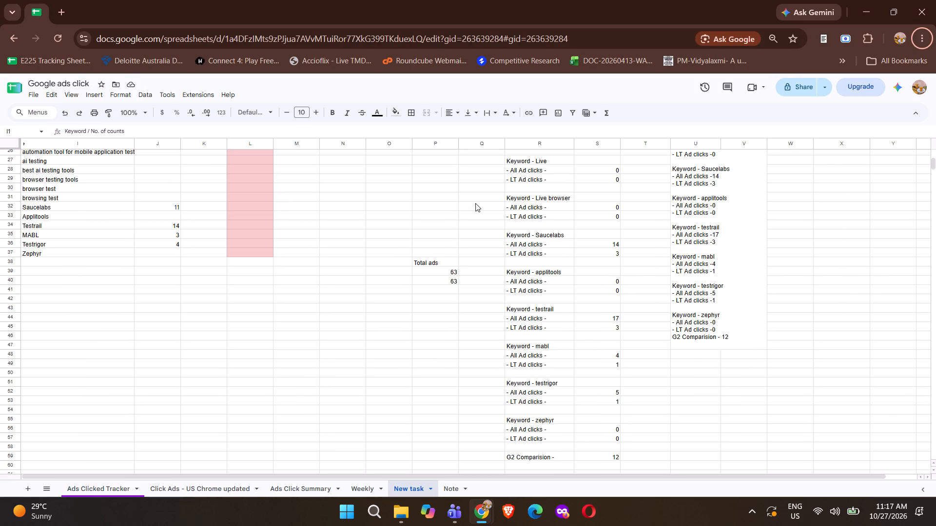
scroll(475, 203, "up", 3)
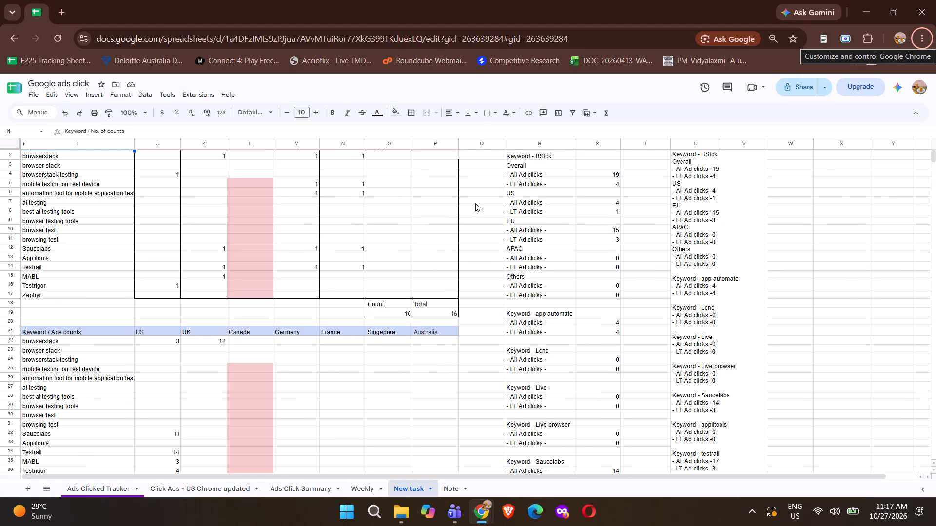
key("alt+Tab")
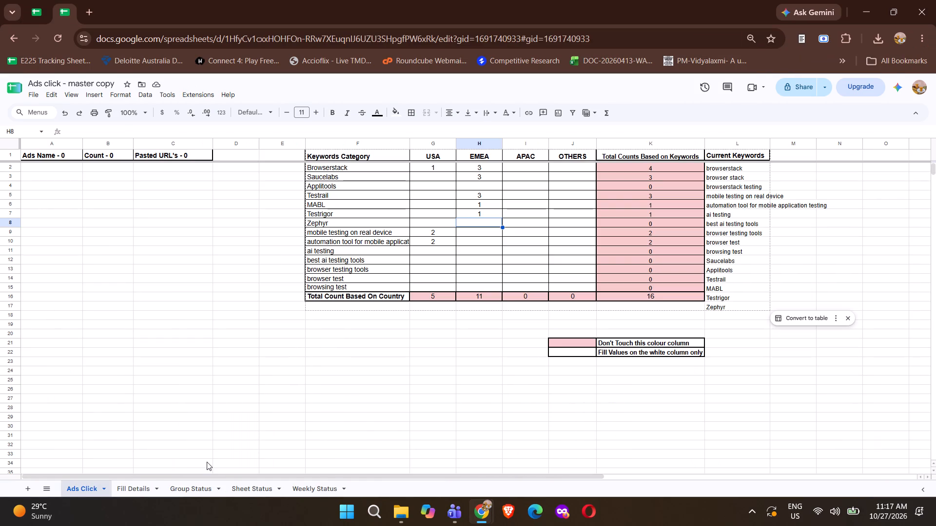
Review the automatic and manual values per category in the master copy's Fill Details sheet, down to the App Automate and Live rows.
left_click(126, 490)
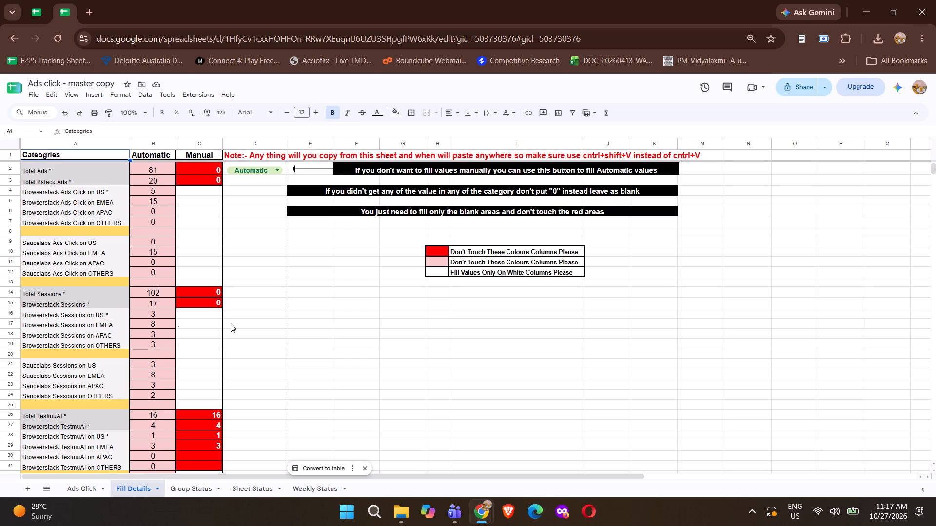
scroll(231, 323, "down", 1)
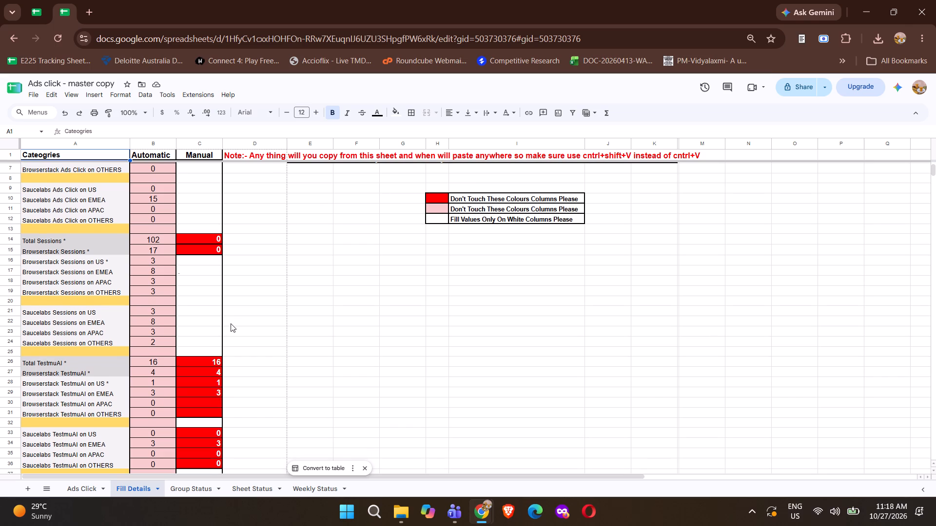
scroll(231, 323, "down", 2)
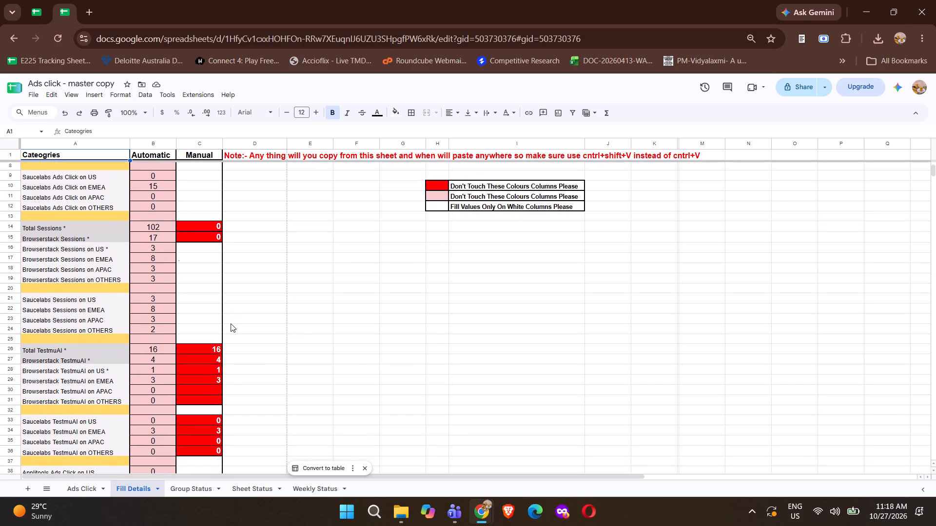
scroll(231, 323, "down", 7)
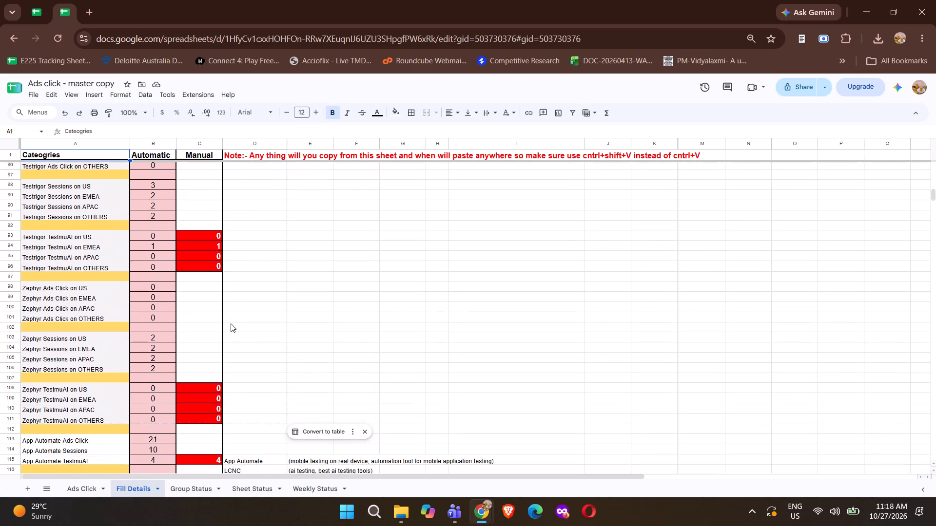
scroll(231, 323, "down", 3)
scroll(231, 323, "up", 3)
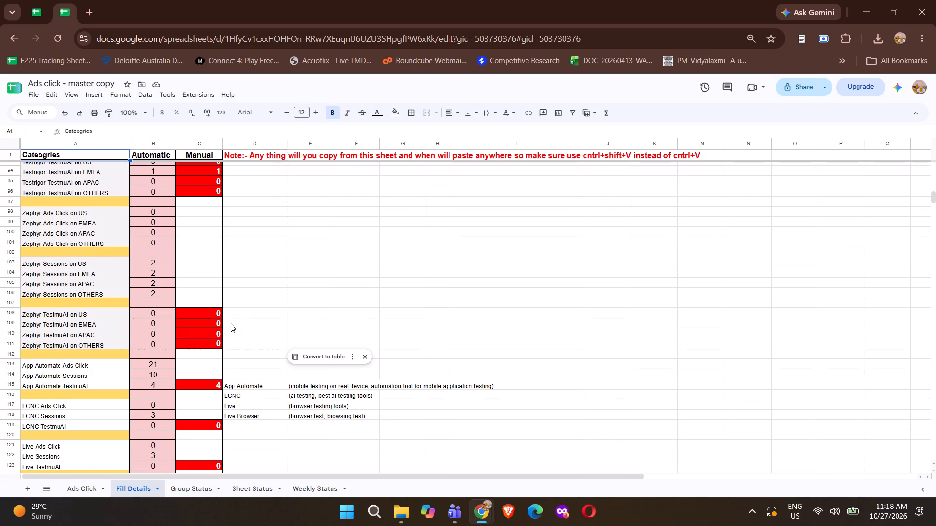
Review the All Ad clicks and LT Ad clicks per keyword in the Group Status sheet, down to G2 Comparision.
left_click(202, 484)
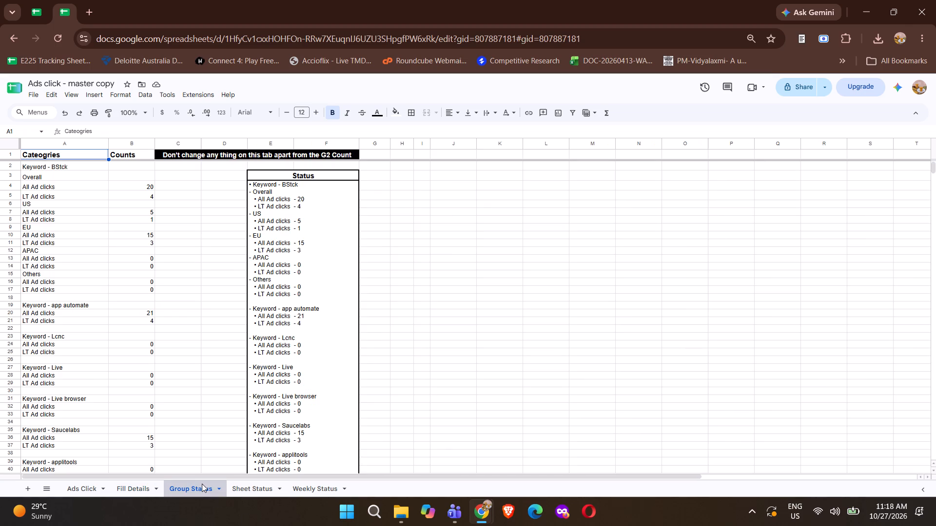
scroll(187, 373, "down", 1)
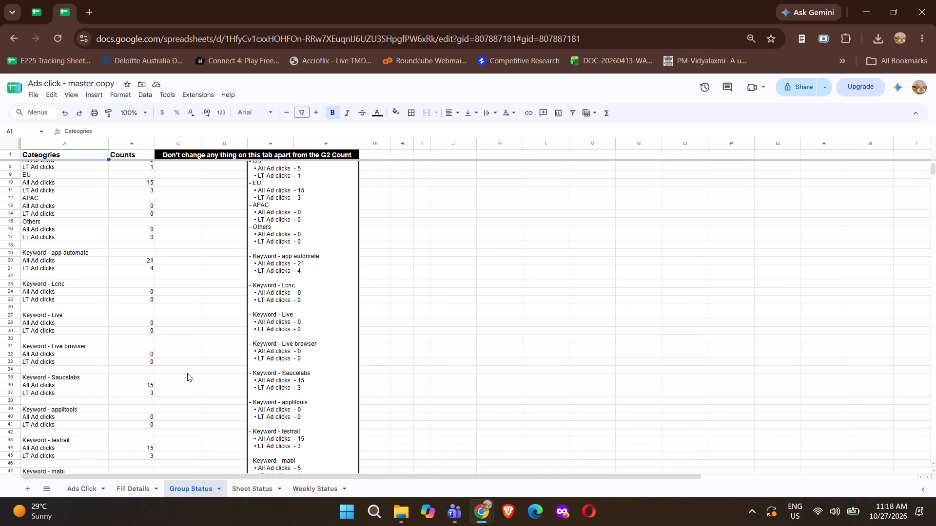
scroll(187, 373, "up", 2)
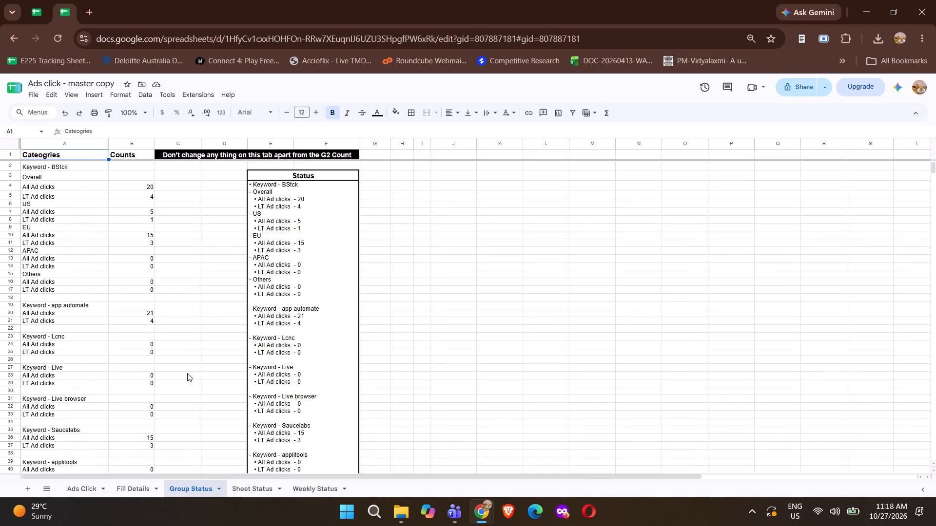
scroll(187, 373, "down", 4)
scroll(187, 373, "up", 2)
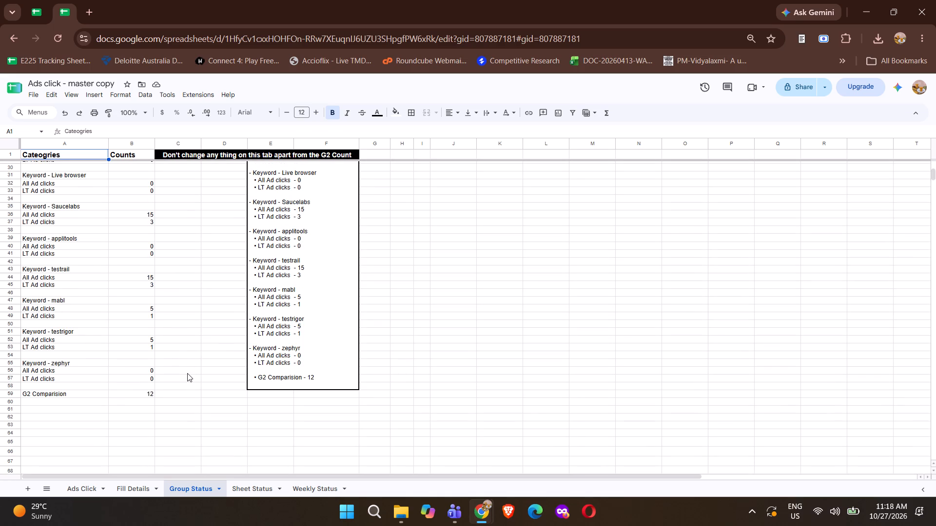
scroll(187, 373, "up", 3)
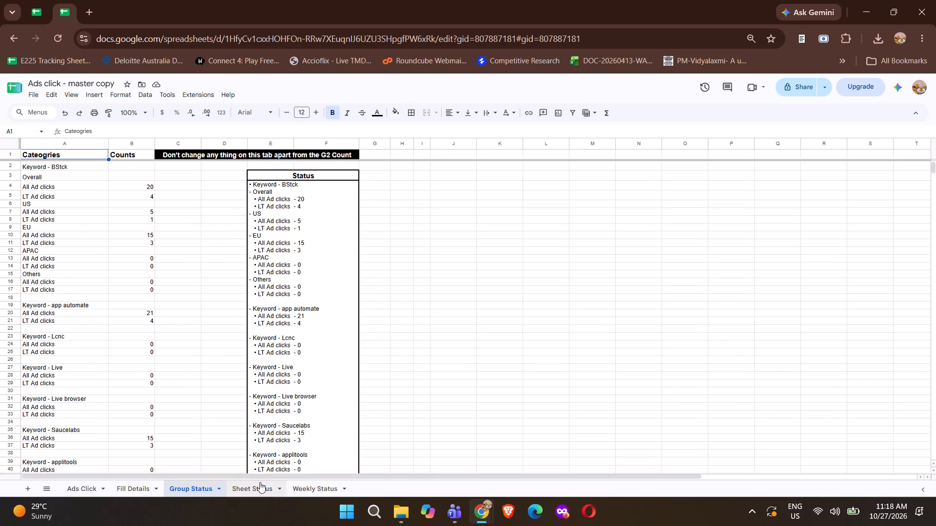
Examine the category counts in the Sheet Status sheet and the dated columns in the Weekly Status sheet.
left_click(260, 482)
scroll(224, 360, "up", 1)
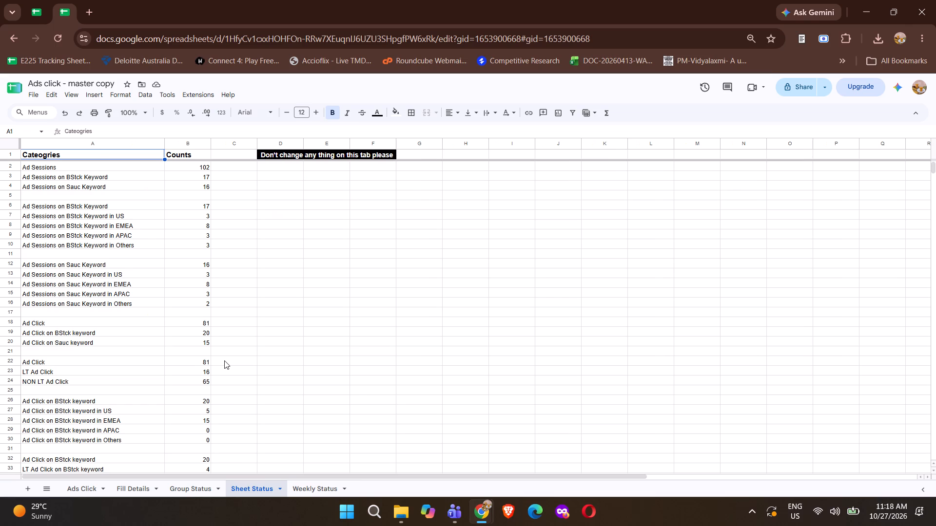
scroll(224, 360, "up", 2)
left_click(312, 488)
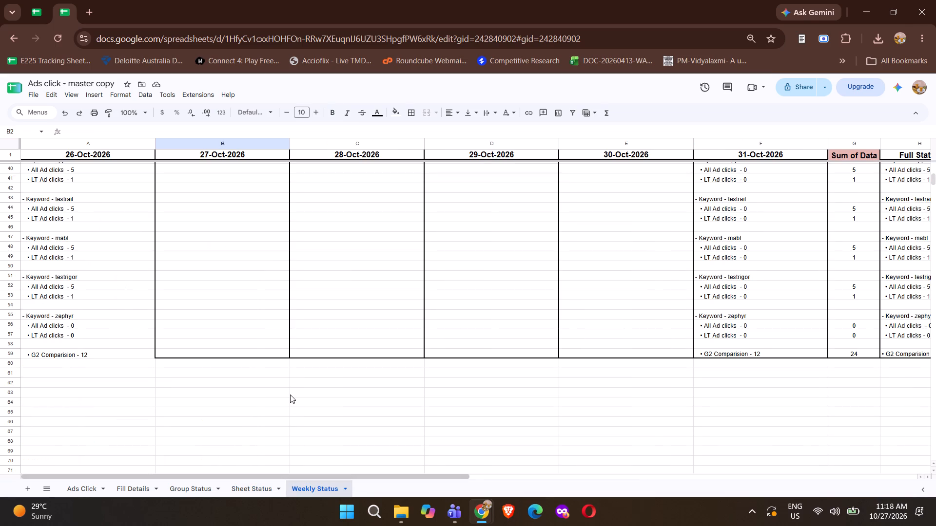
scroll(290, 394, "up", 5)
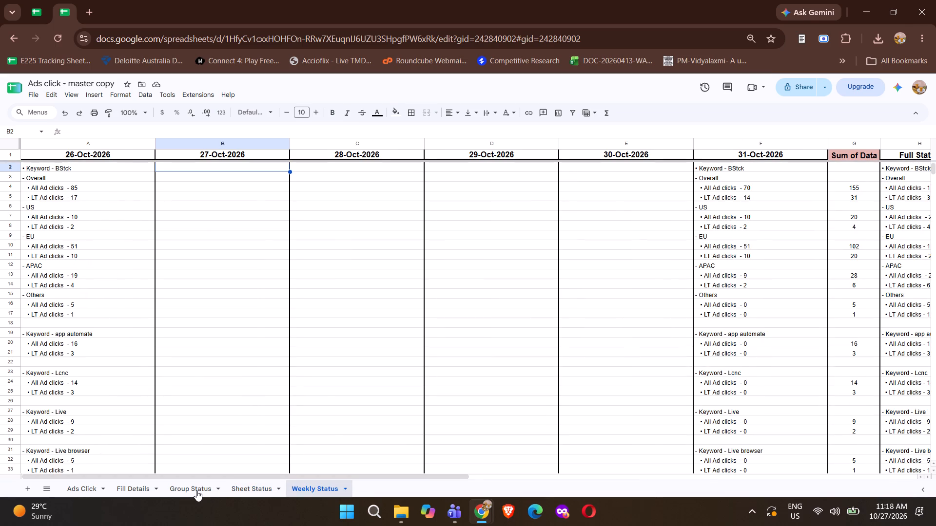
Recheck the Group Status and Fill Details sheets, including the filling notes, and return to the Ads Click table.
left_click(196, 490)
left_click(143, 491)
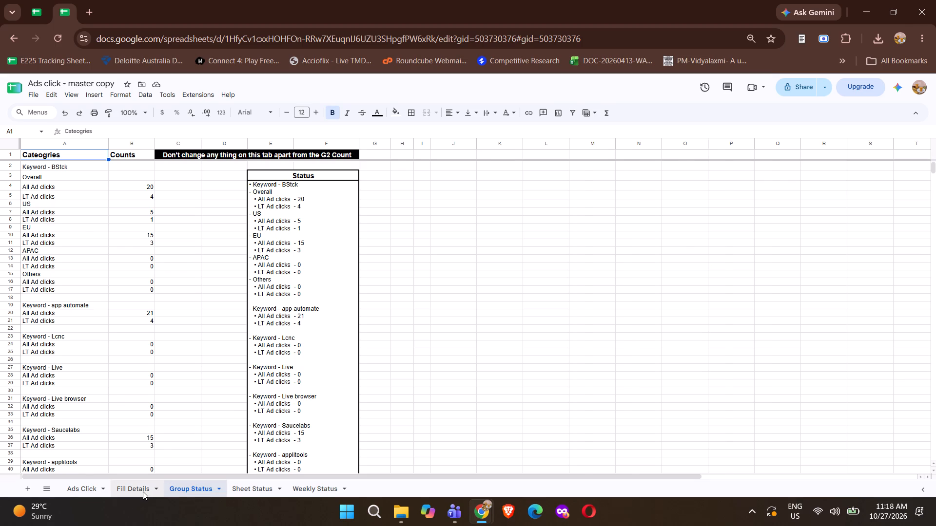
scroll(252, 265, "up", 3)
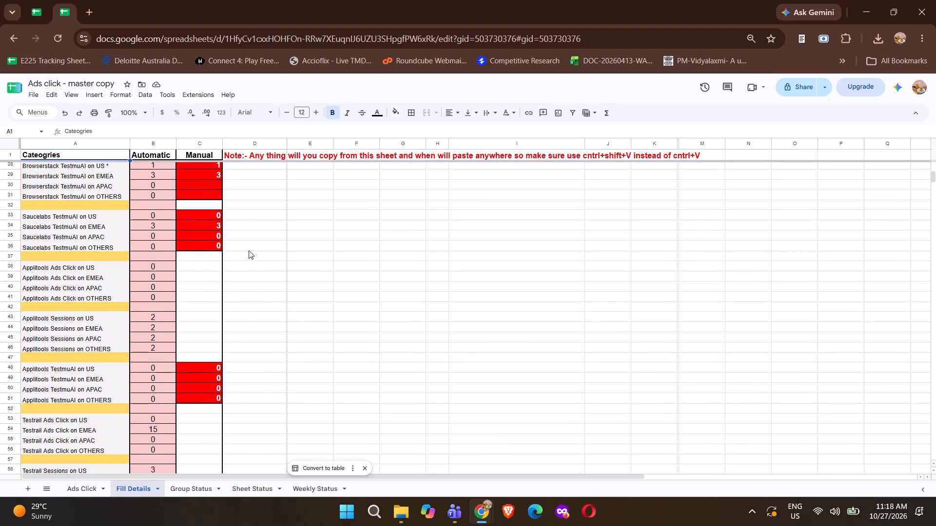
scroll(254, 289, "up", 7)
scroll(267, 357, "up", 2)
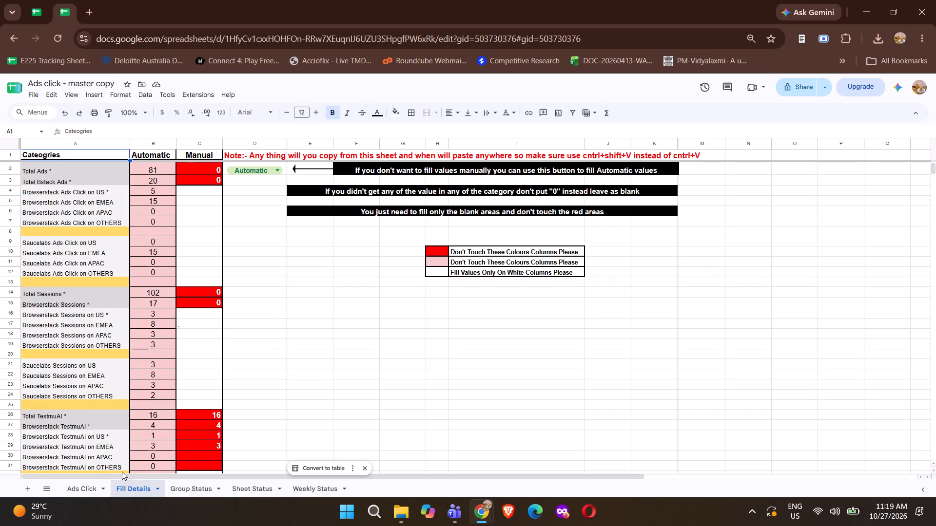
left_click(88, 485)
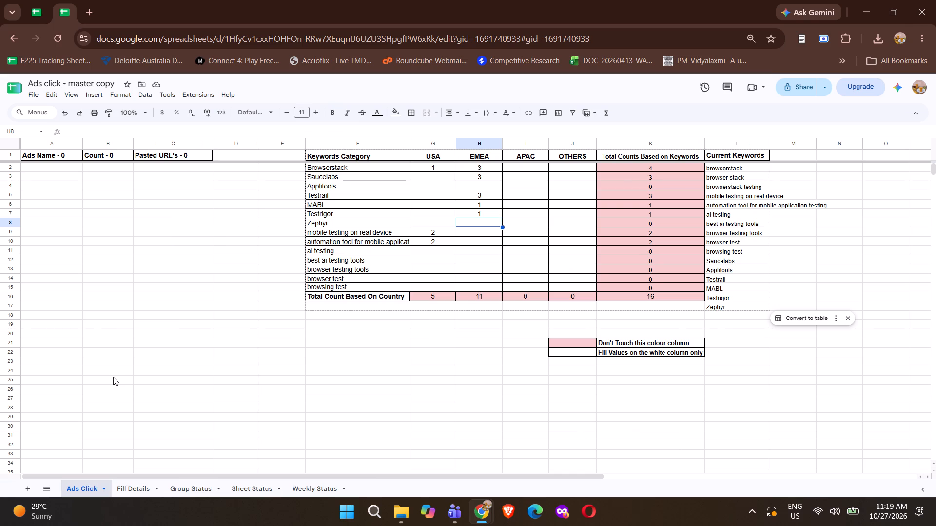
scroll(113, 377, "up", 1)
View the 27-Oct-2026 column of the Ads Click Summary sheet in the other open spreadsheet, and return to the master copy.
key("ctrl+Tab")
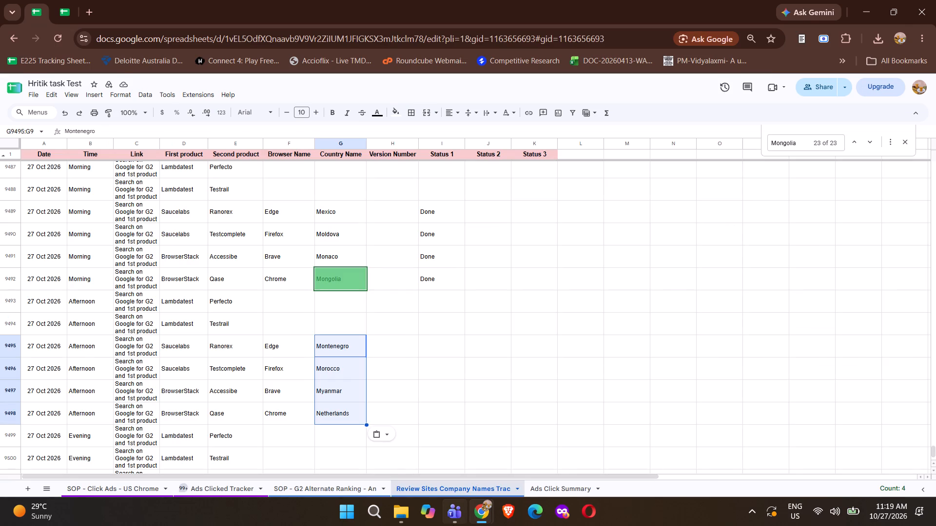
left_click(556, 483)
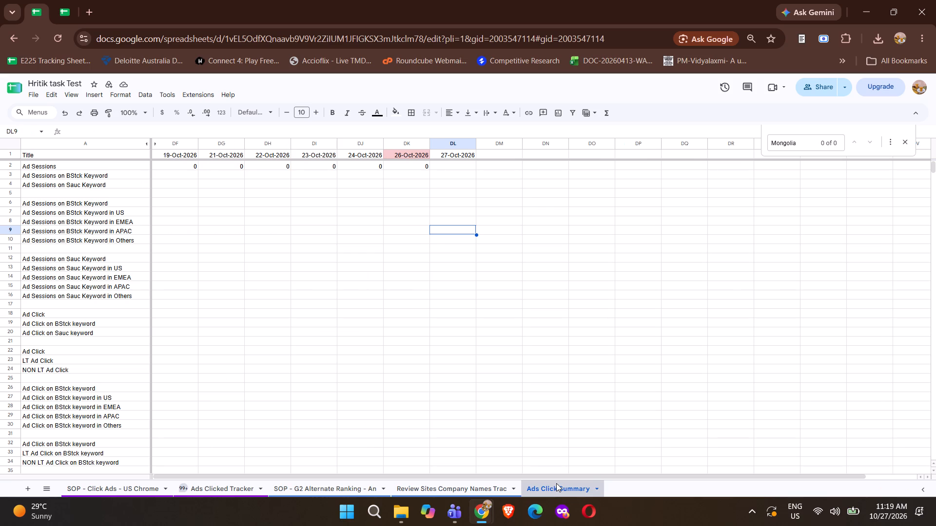
key("ctrl+Tab")
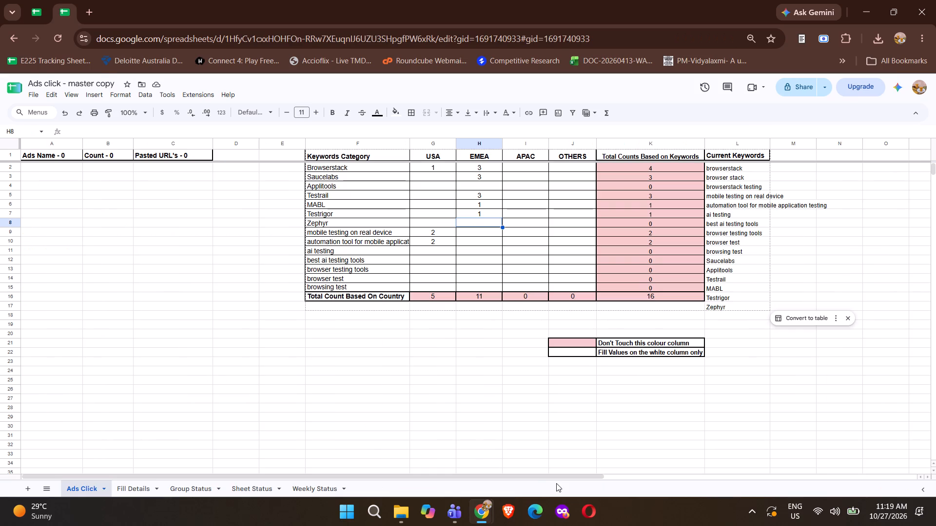
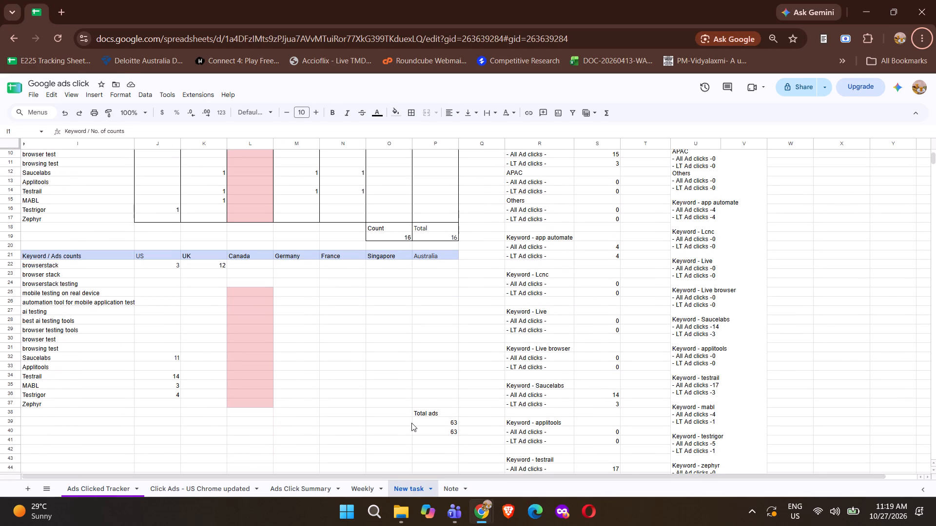
Review the New task sheet's keyword counts and ads counts per country, and its ad clicks list down to G2 Comparision.
scroll(411, 423, "up", 1)
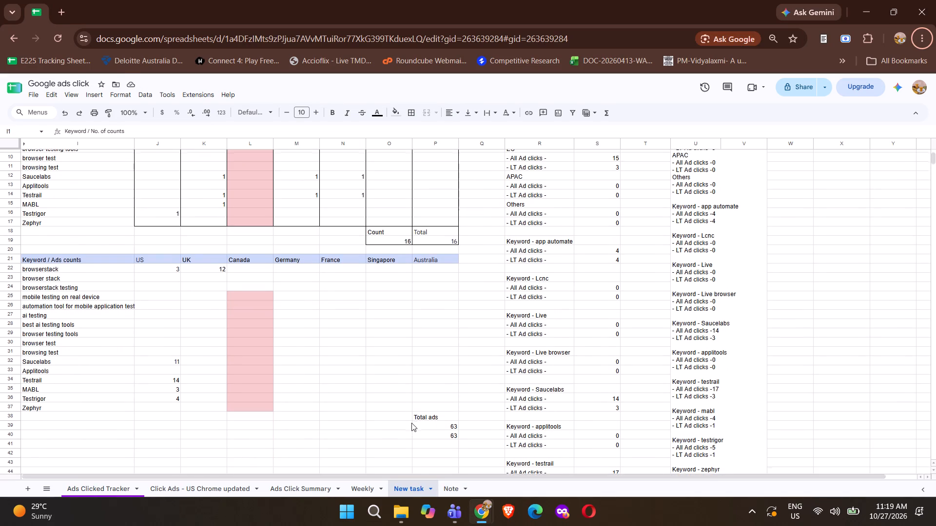
scroll(411, 423, "up", 1)
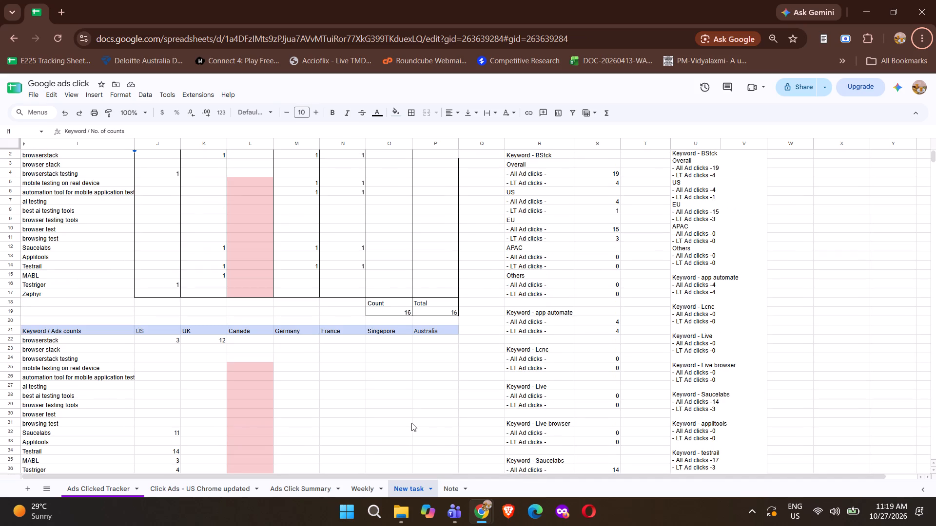
scroll(411, 423, "down", 2)
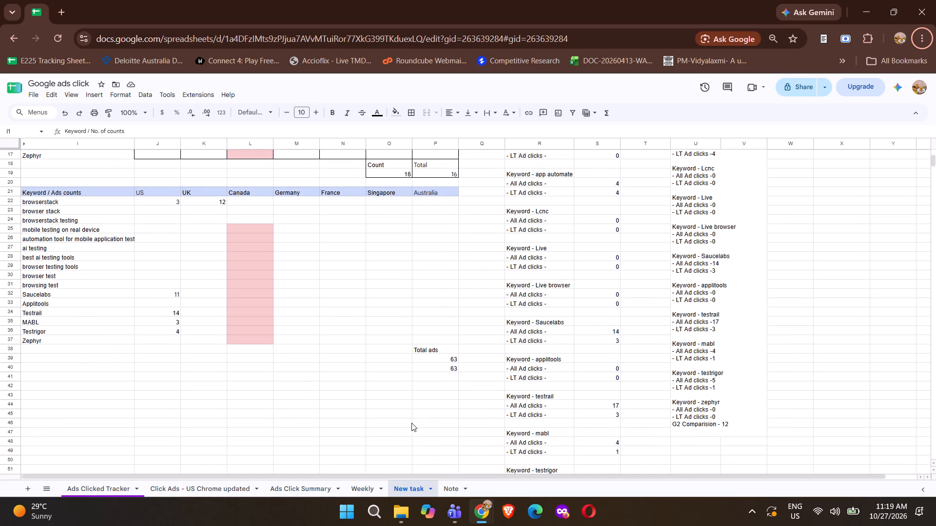
scroll(411, 423, "down", 1)
scroll(411, 423, "right", 1)
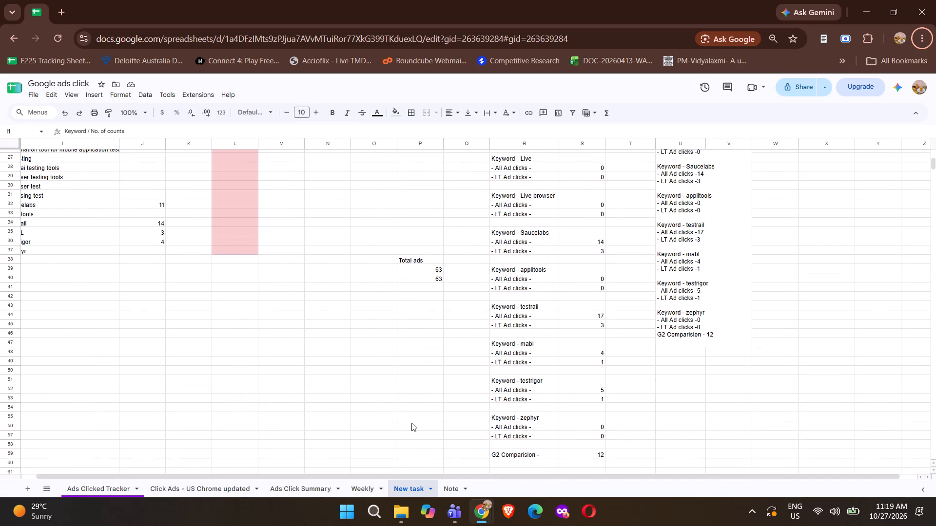
scroll(411, 423, "right", 1)
scroll(411, 423, "up", 1)
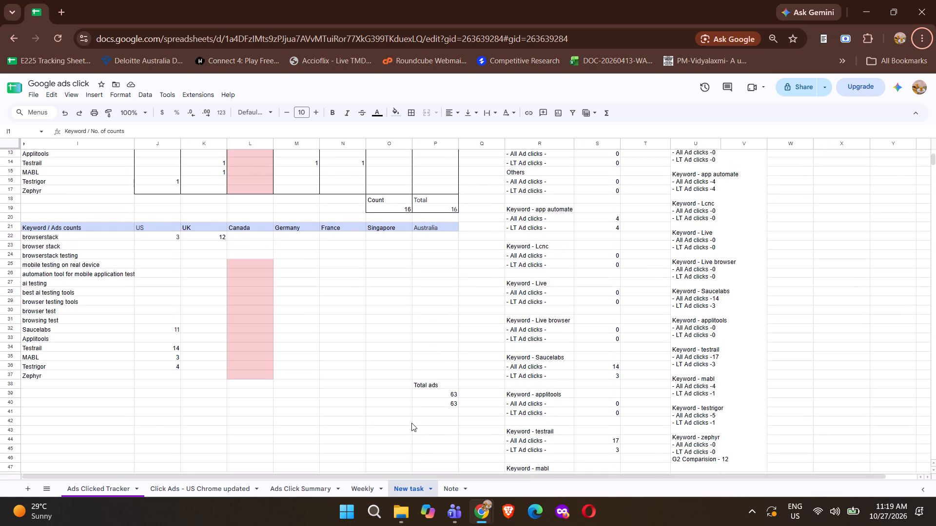
scroll(411, 423, "up", 2)
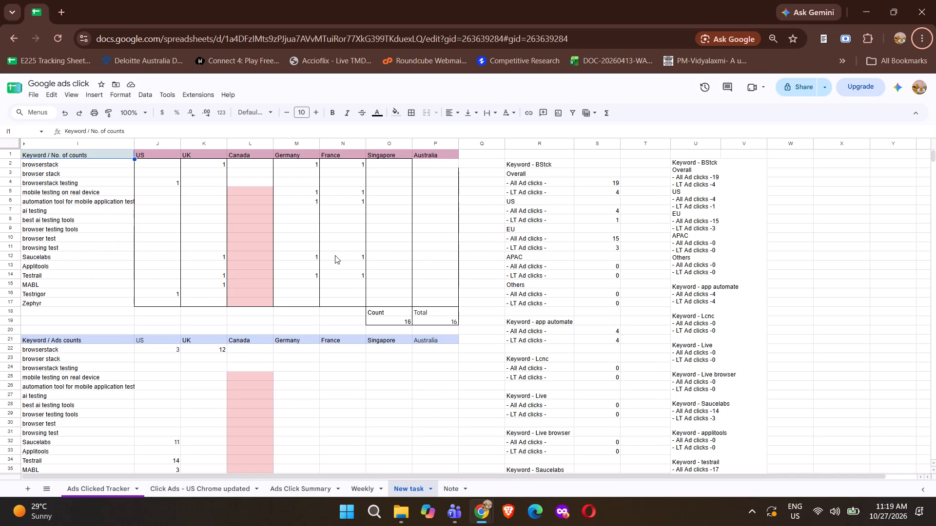
scroll(335, 255, "down", 1)
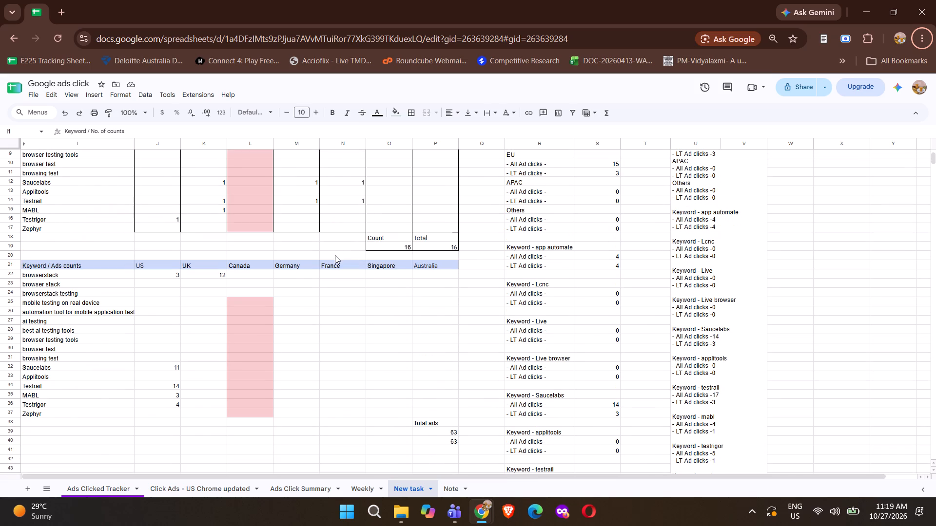
Switch to the master copy's window, check the 27-Oct-2026 column of the Ads Click Summary sheet, and return to the Ads Click table.
key("alt+Tab")
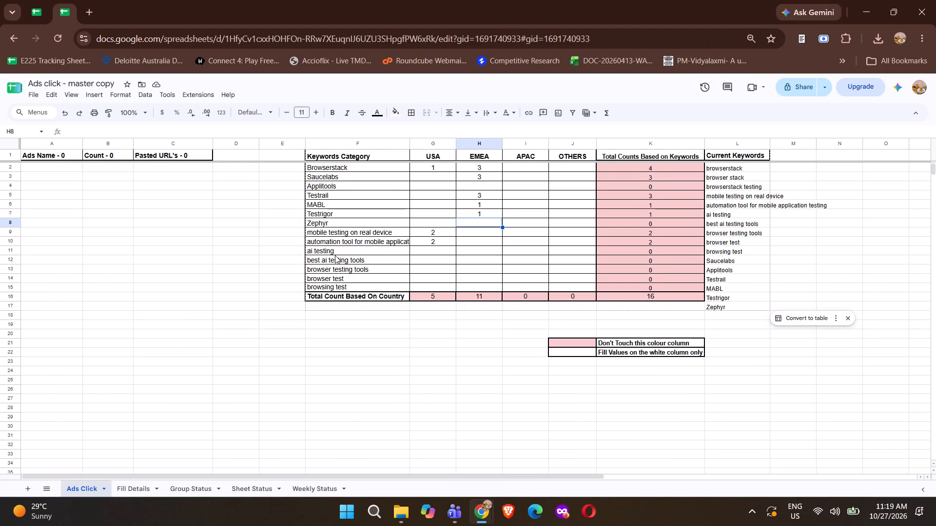
key("ctrl+Tab")
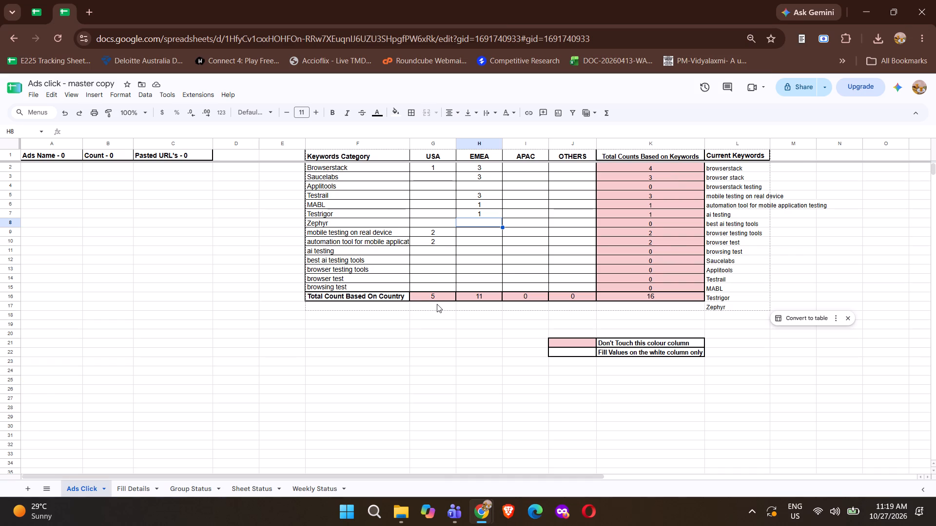
scroll(437, 304, "up", 1)
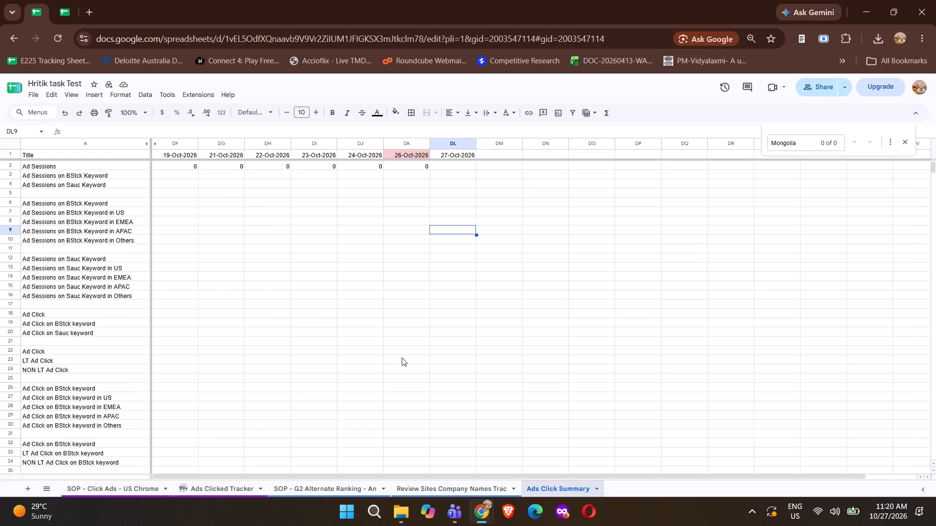
key("ctrl+Tab")
left_click(247, 232)
scroll(247, 232, "up", 1)
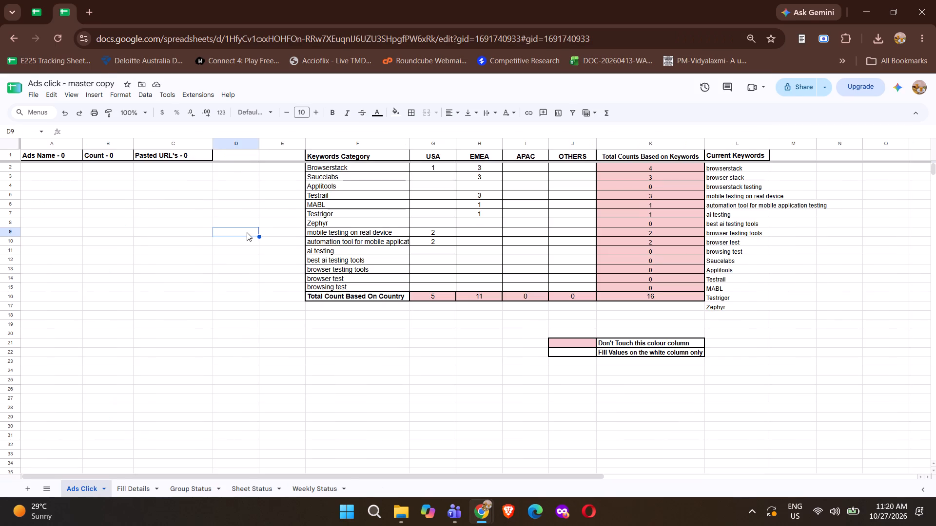
scroll(247, 232, "up", 1)
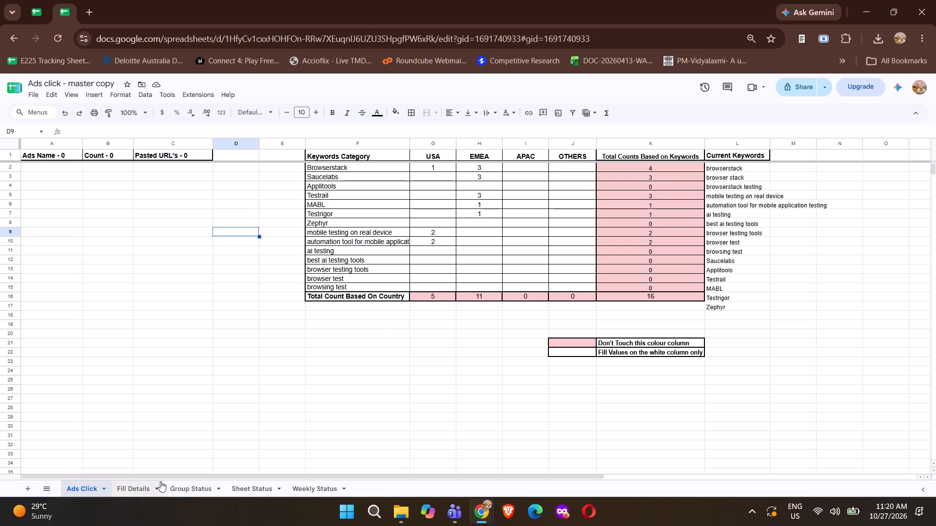
Examine the Automatic and Manual columns of the Fill Details sheet from Total Ads down to Live Browser TestmuAI.
left_click(141, 487)
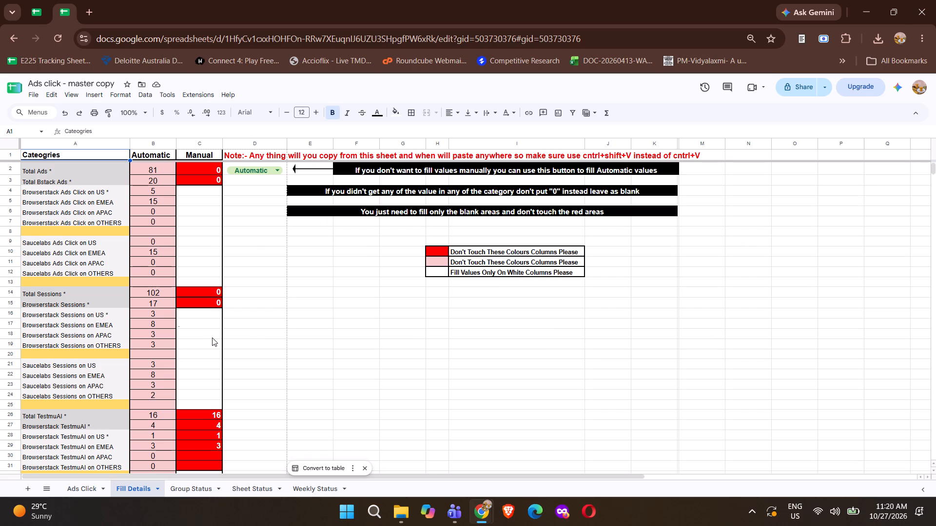
scroll(212, 338, "down", 2)
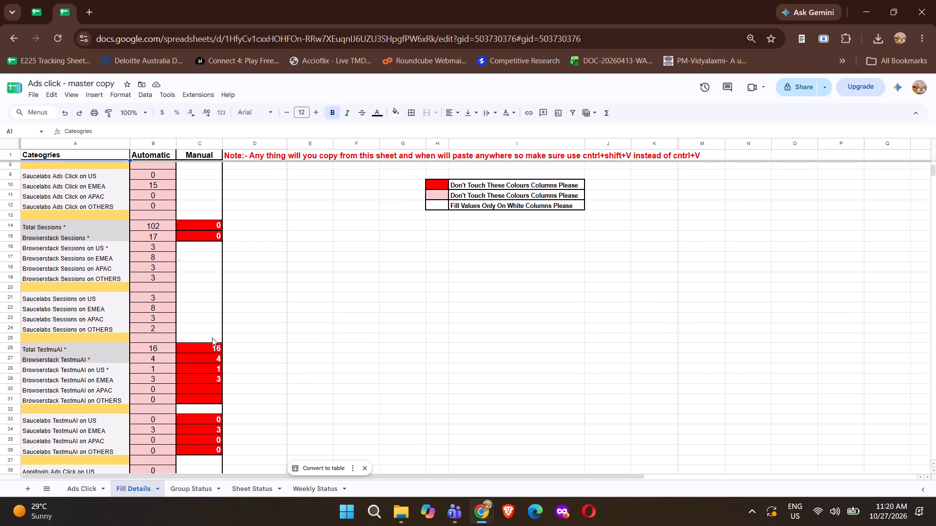
scroll(212, 338, "down", 1)
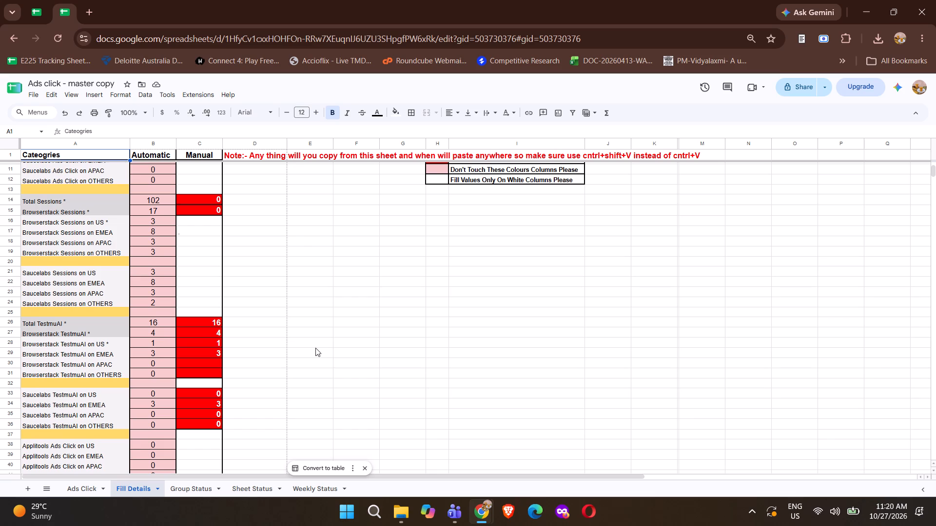
scroll(315, 348, "down", 1)
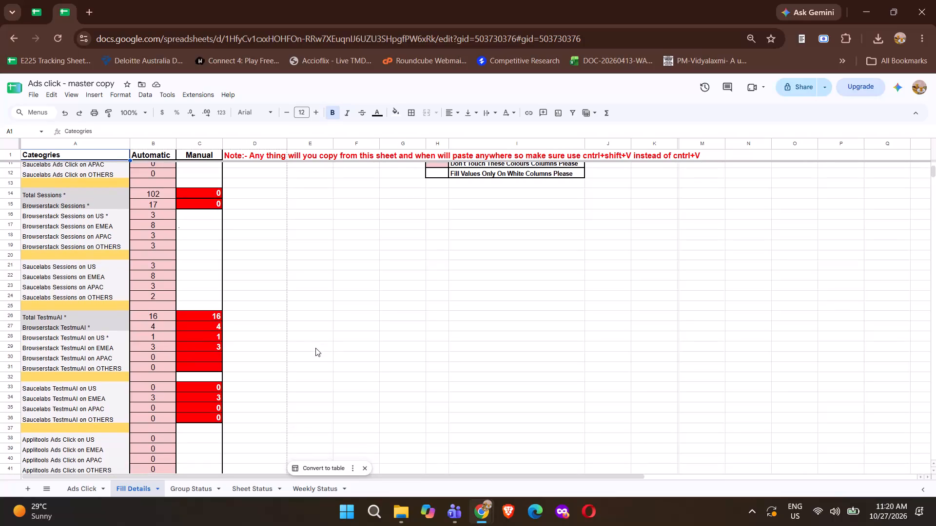
scroll(315, 348, "down", 1)
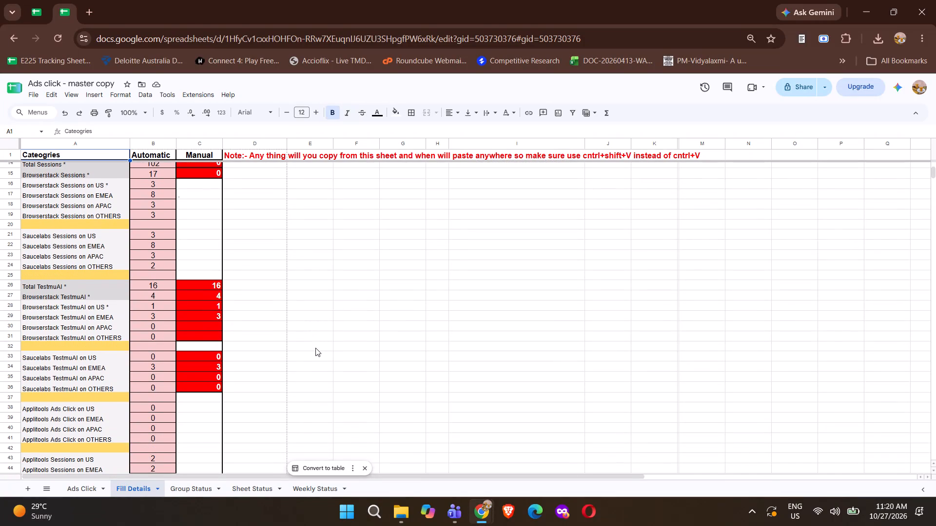
scroll(315, 348, "down", 1)
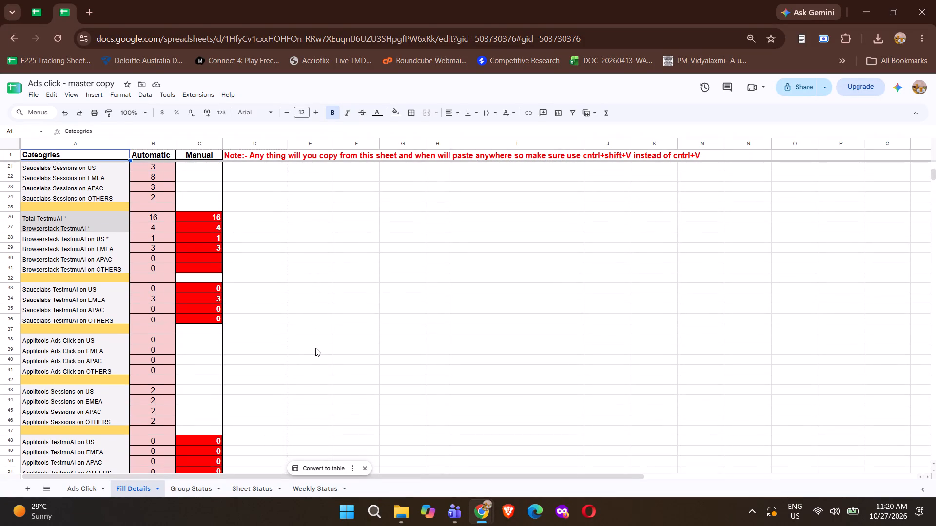
scroll(315, 348, "down", 4)
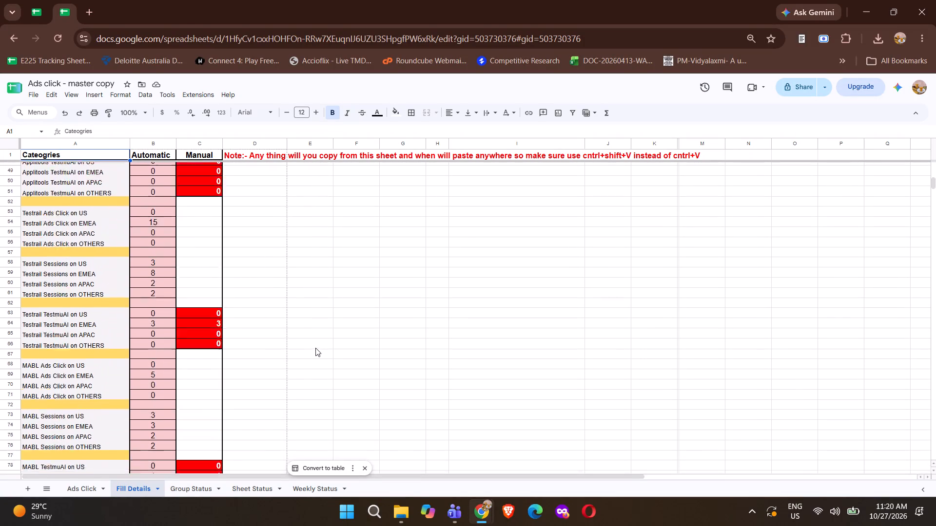
scroll(315, 348, "down", 1)
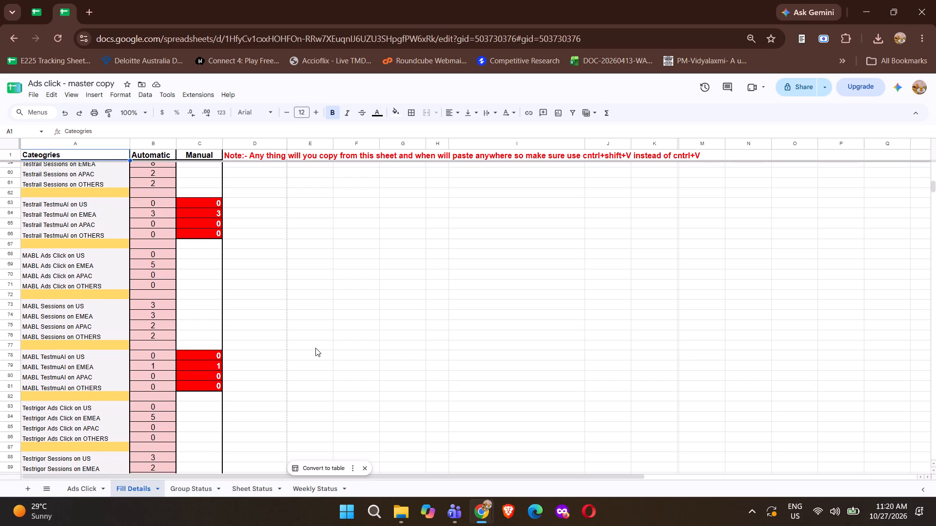
scroll(315, 348, "down", 5)
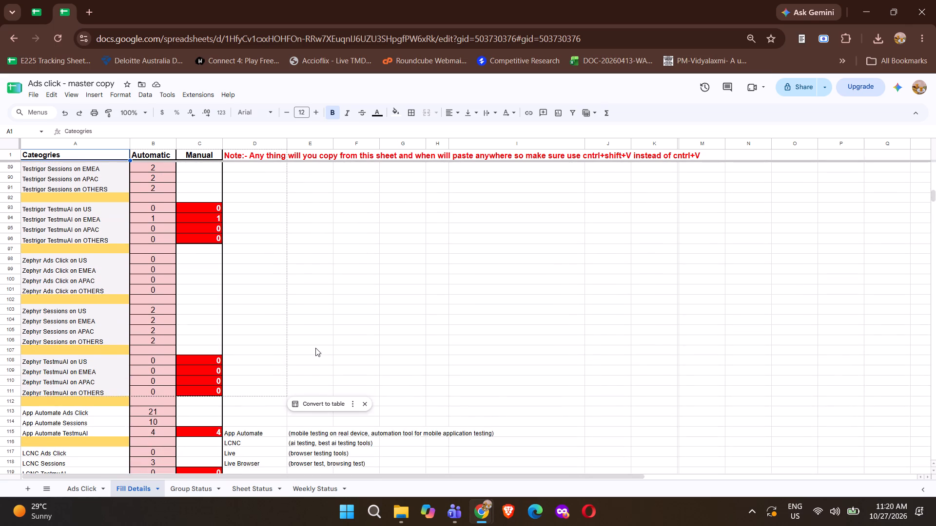
scroll(315, 348, "down", 2)
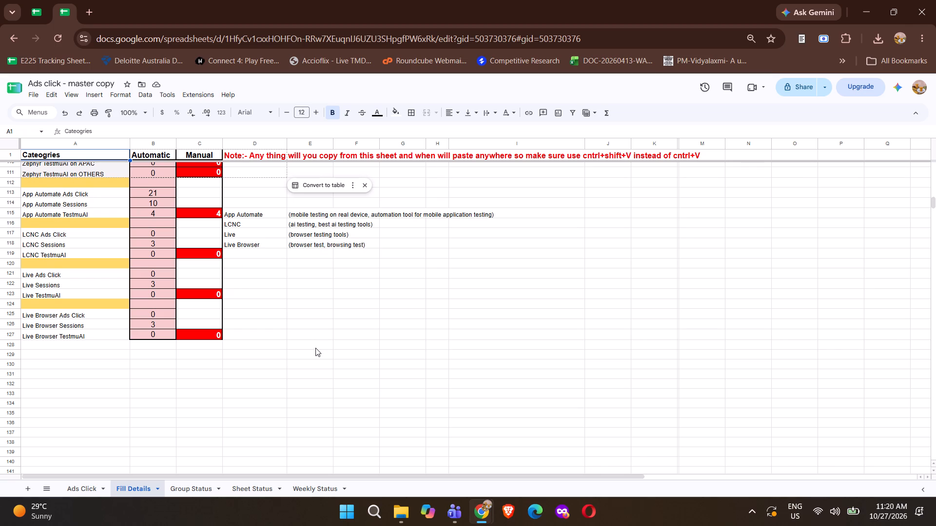
scroll(315, 348, "up", 5)
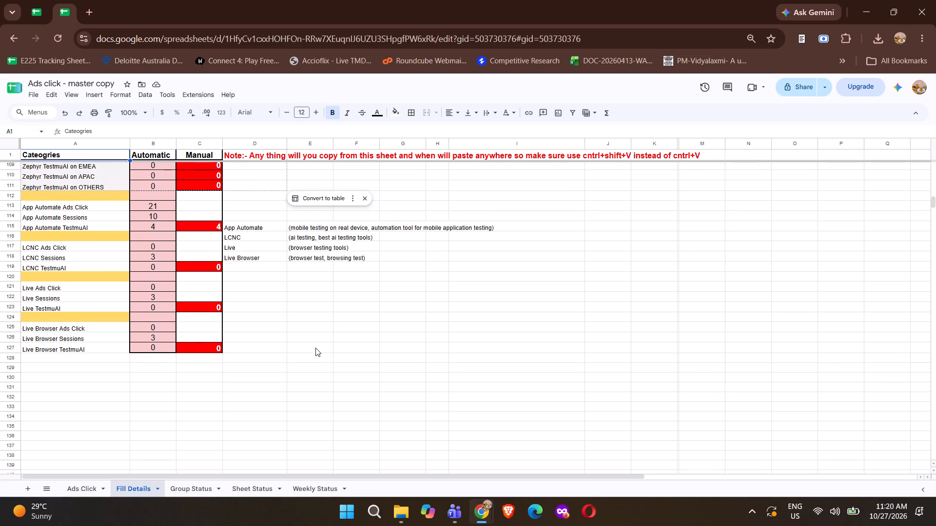
scroll(315, 348, "up", 11)
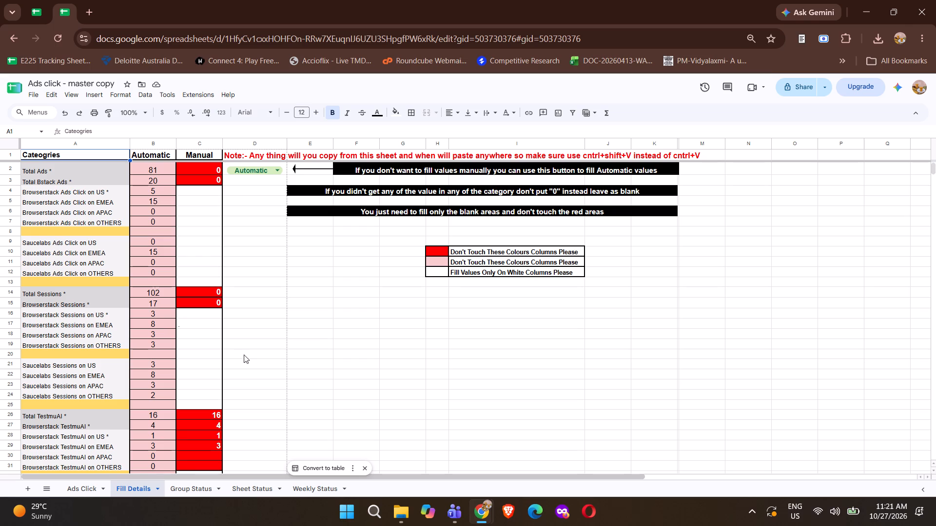
Compare the Ads Click, Group Status, Sheet Status, Weekly Status and Fill Details sheets, ending on Group Status.
left_click(82, 482)
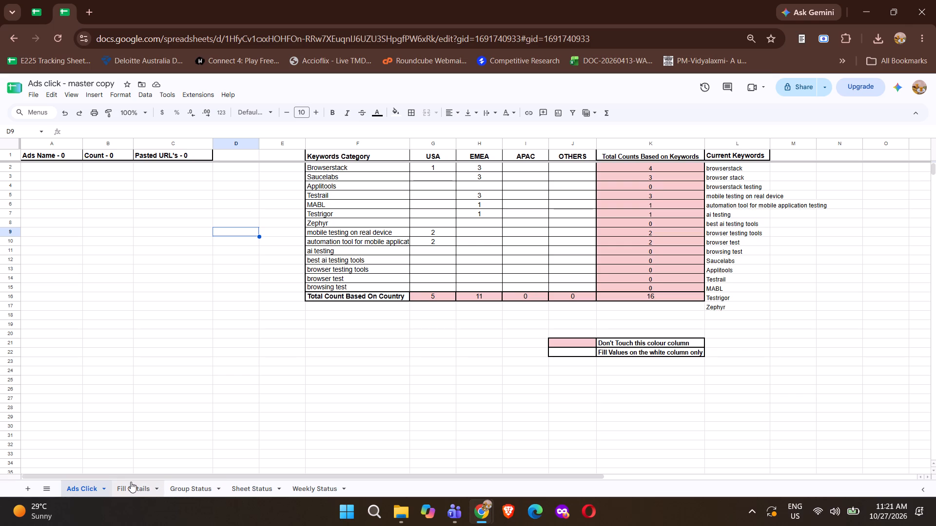
left_click(182, 495)
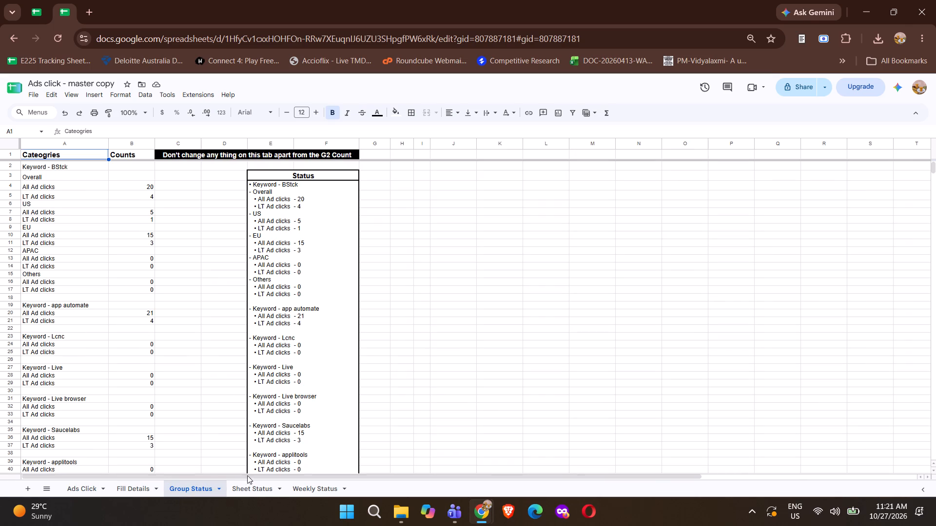
left_click(247, 481)
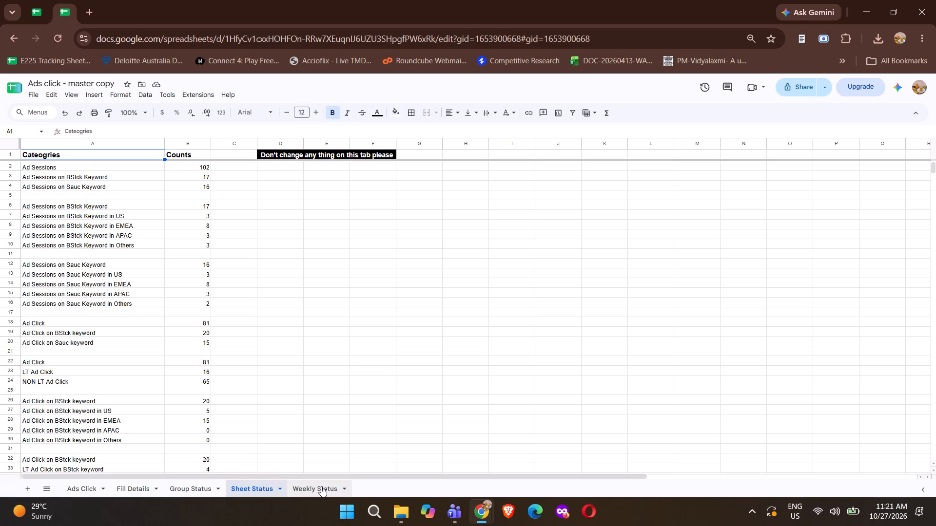
scroll(321, 486, "up", 1)
scroll(321, 486, "down", 2)
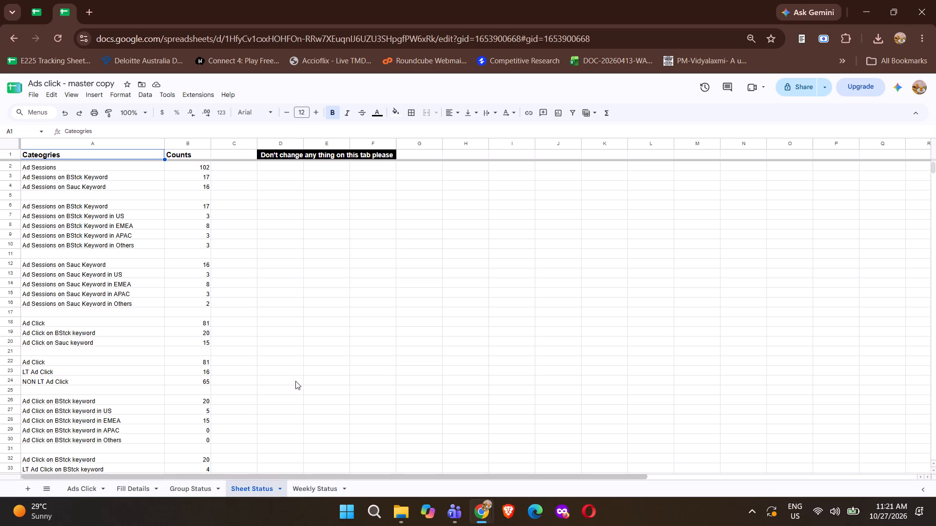
left_click(323, 487)
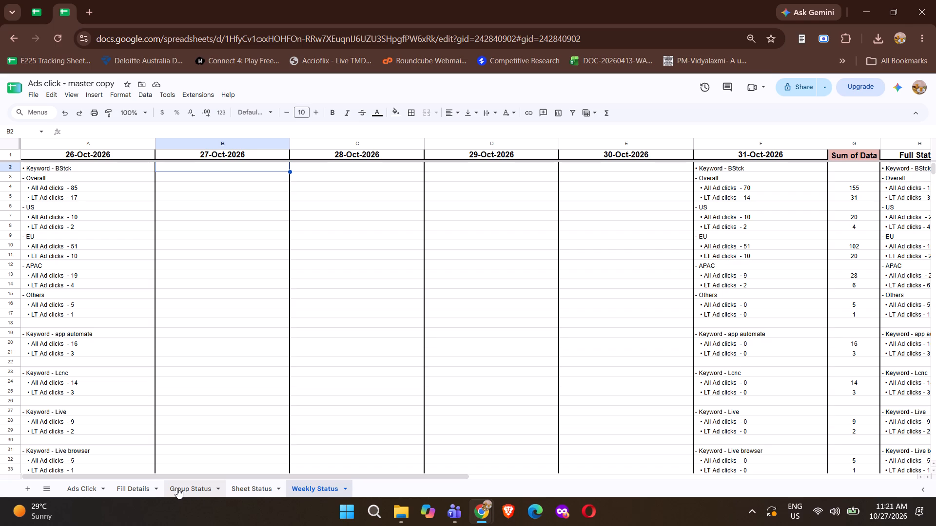
left_click(135, 483)
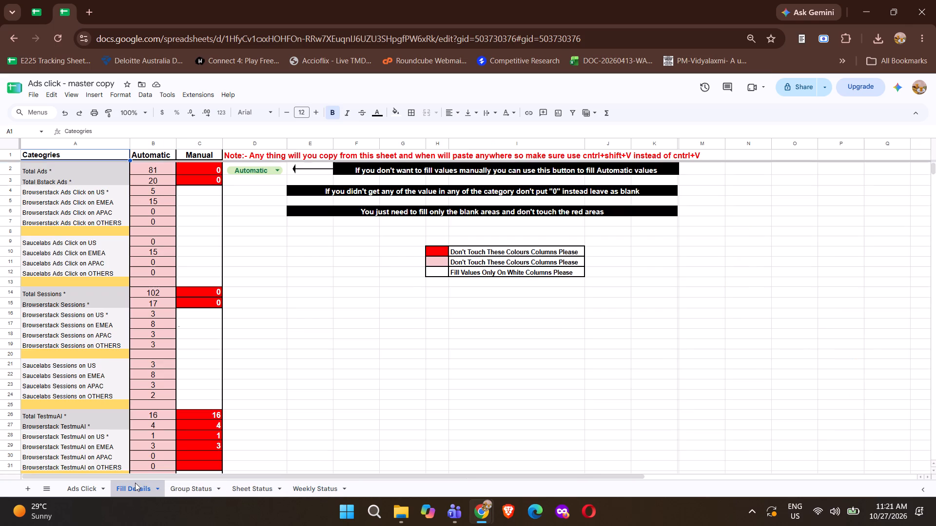
left_click(188, 490)
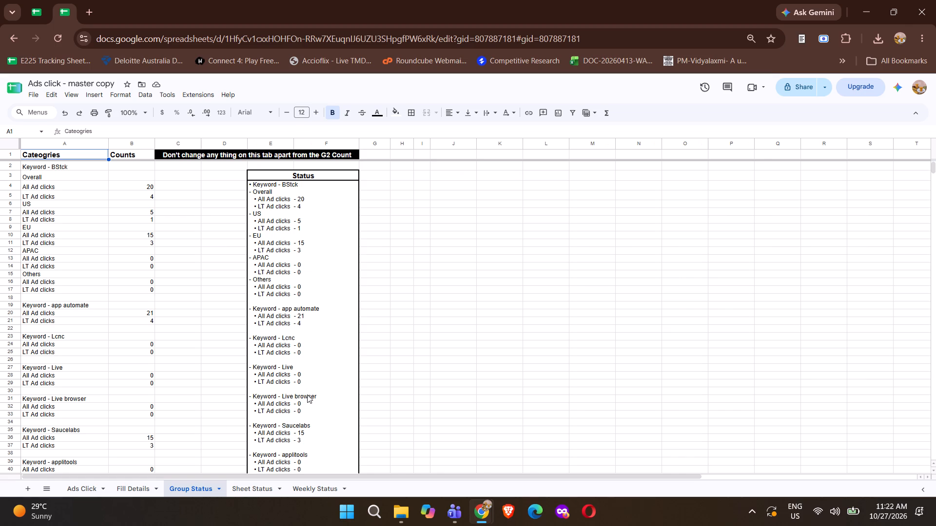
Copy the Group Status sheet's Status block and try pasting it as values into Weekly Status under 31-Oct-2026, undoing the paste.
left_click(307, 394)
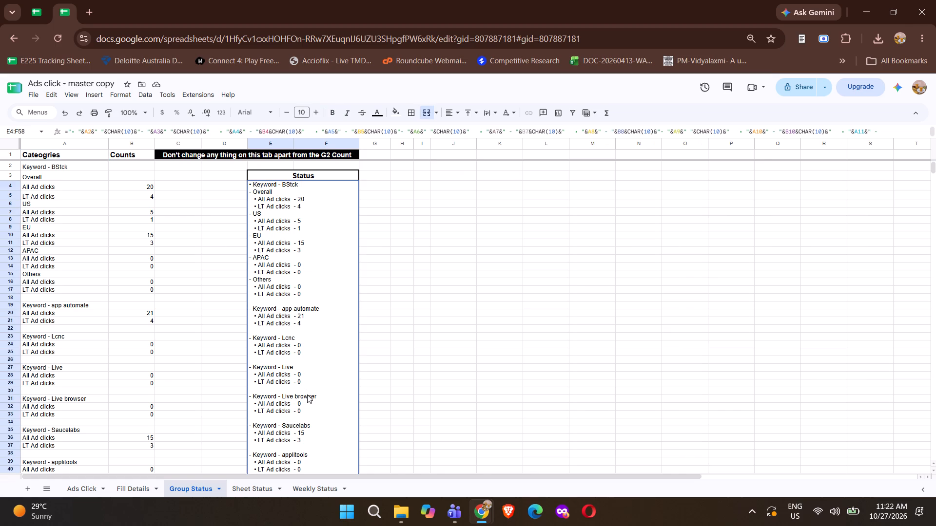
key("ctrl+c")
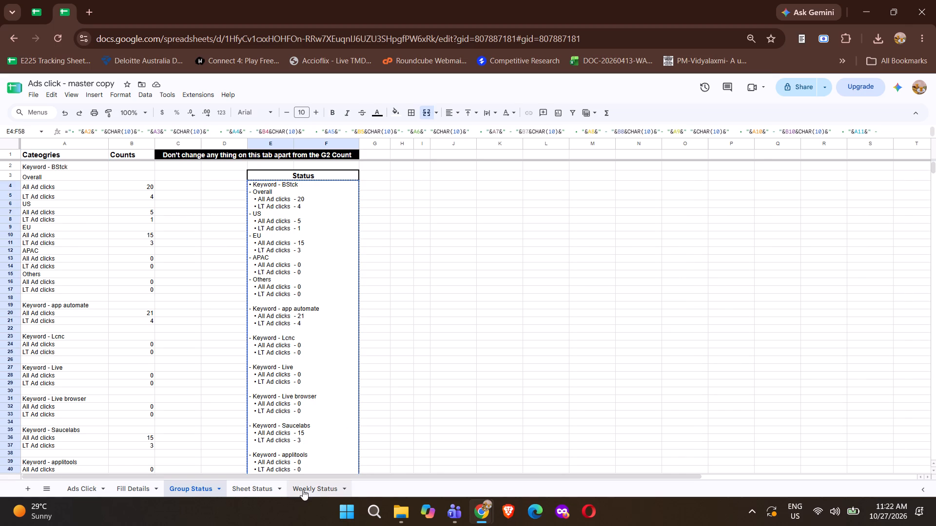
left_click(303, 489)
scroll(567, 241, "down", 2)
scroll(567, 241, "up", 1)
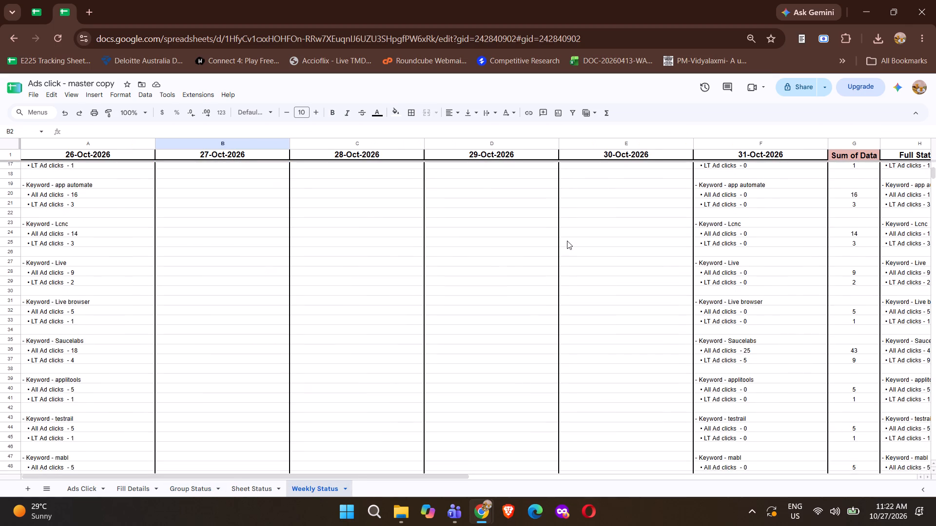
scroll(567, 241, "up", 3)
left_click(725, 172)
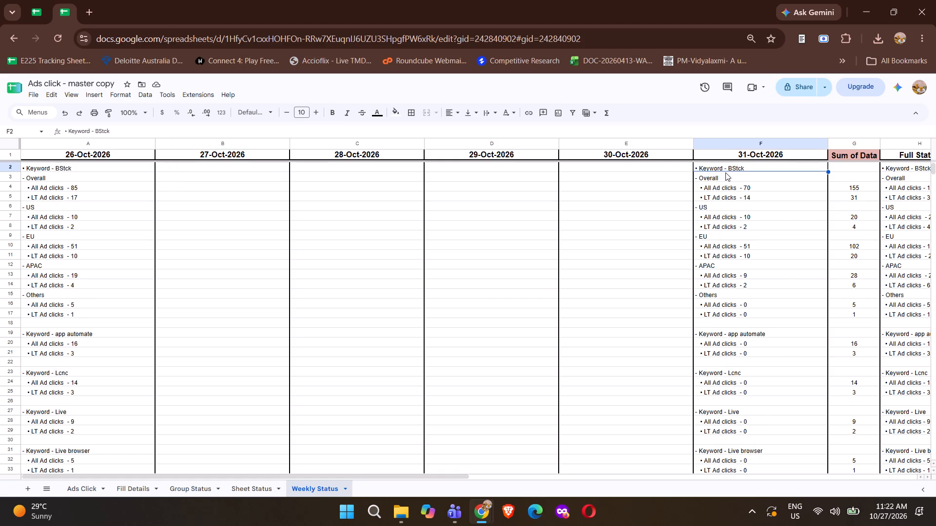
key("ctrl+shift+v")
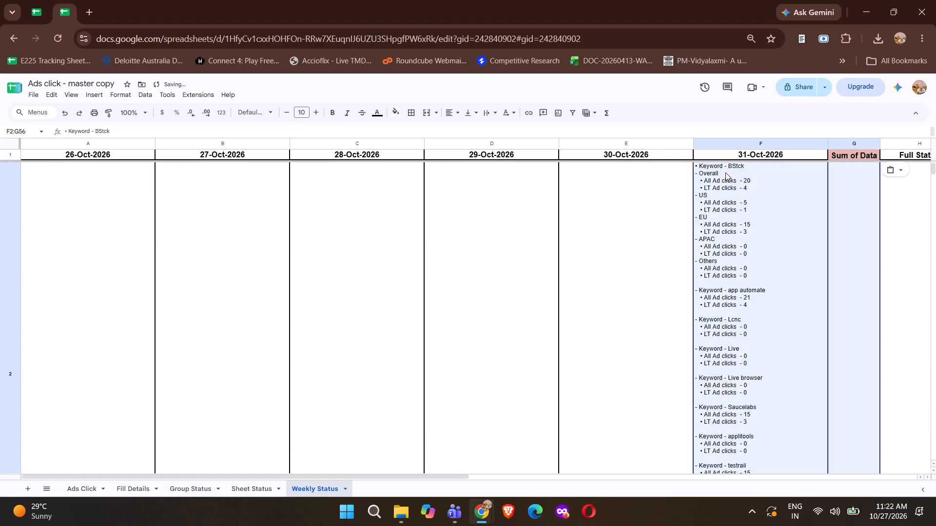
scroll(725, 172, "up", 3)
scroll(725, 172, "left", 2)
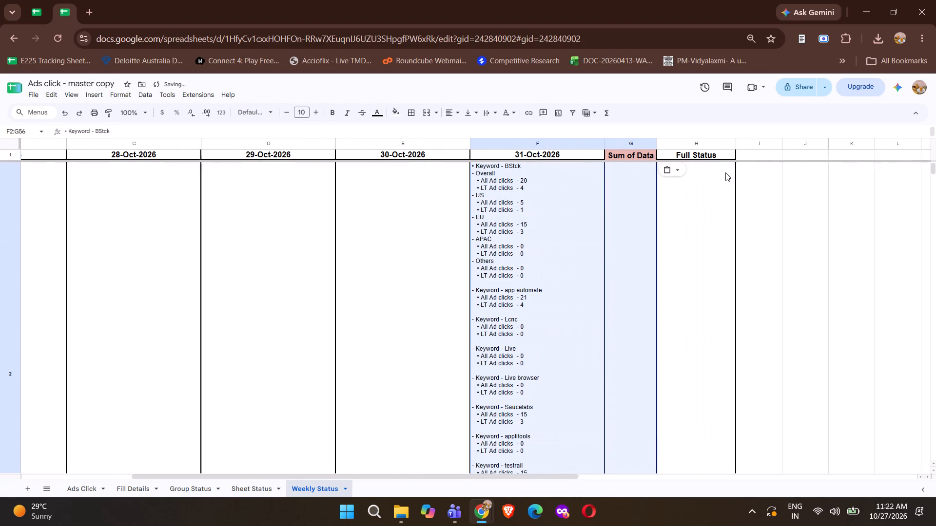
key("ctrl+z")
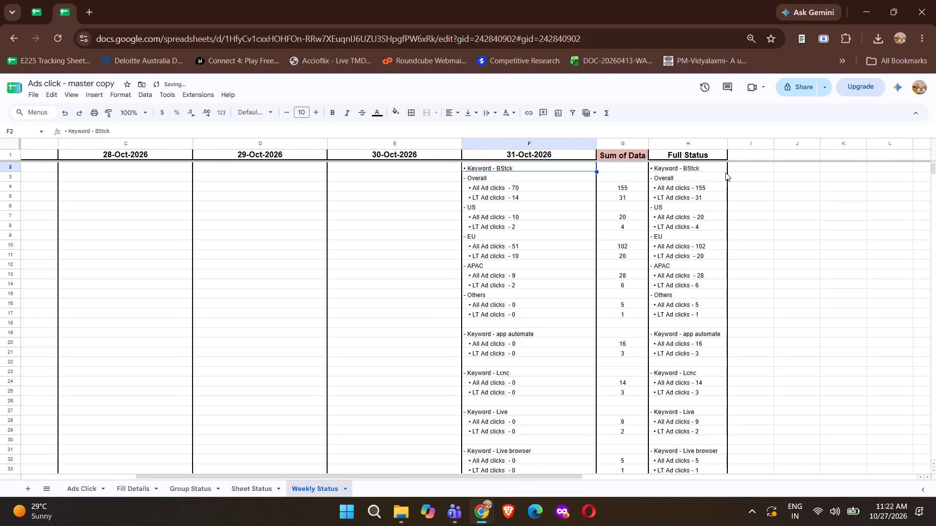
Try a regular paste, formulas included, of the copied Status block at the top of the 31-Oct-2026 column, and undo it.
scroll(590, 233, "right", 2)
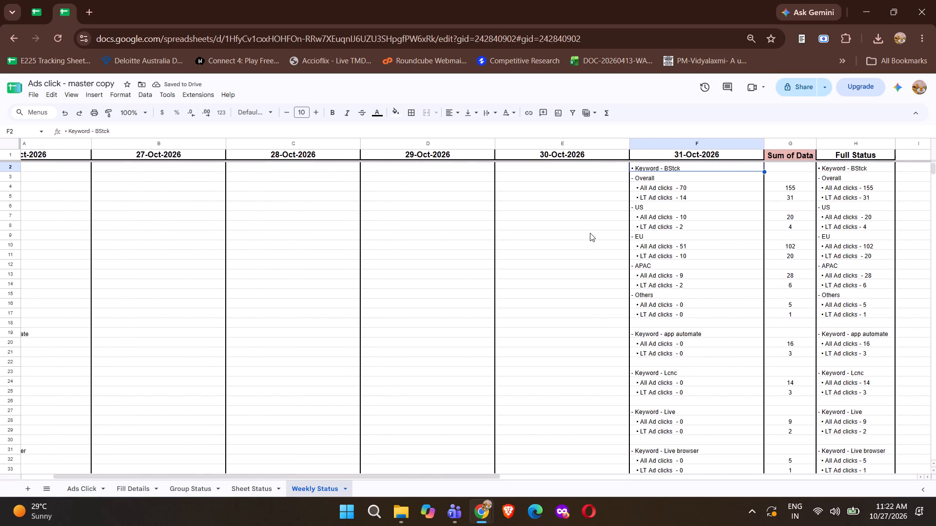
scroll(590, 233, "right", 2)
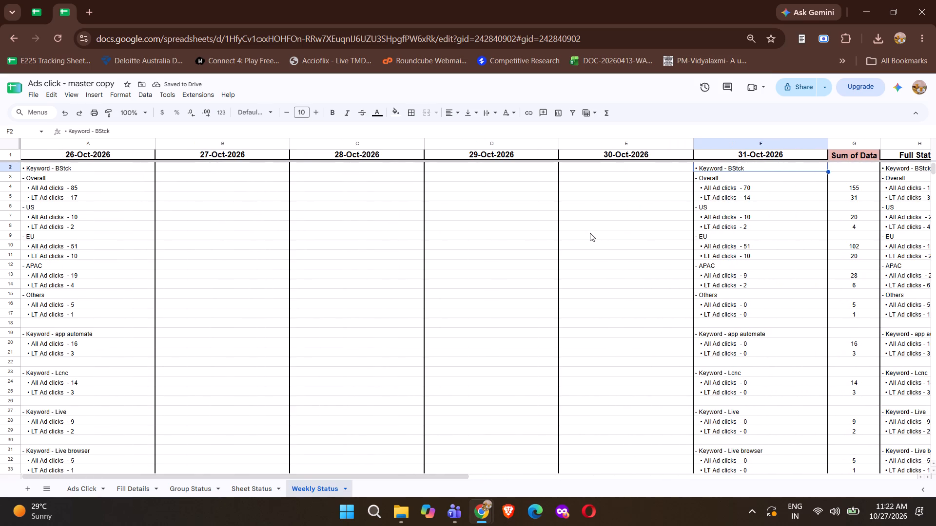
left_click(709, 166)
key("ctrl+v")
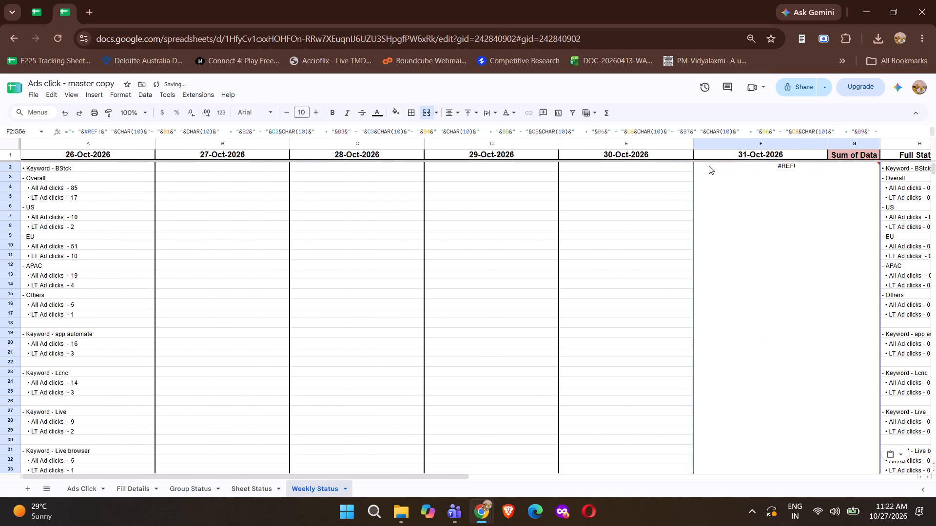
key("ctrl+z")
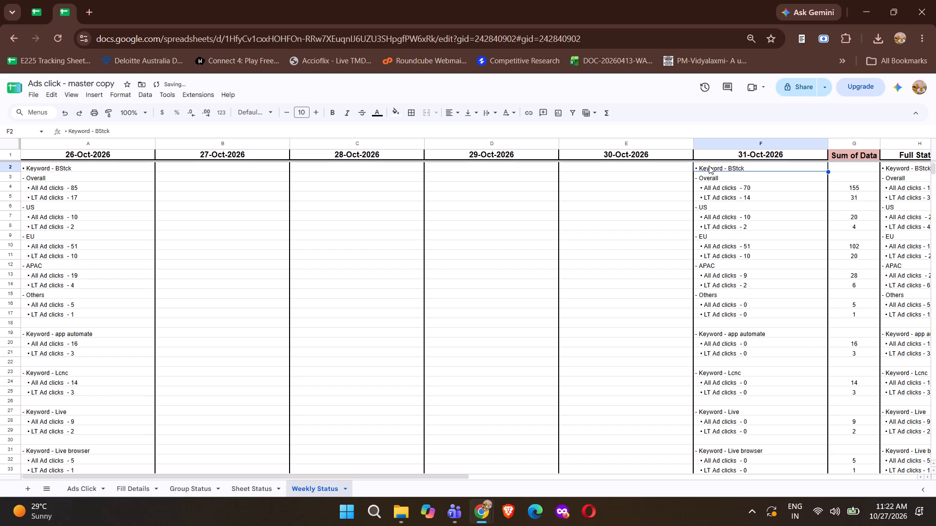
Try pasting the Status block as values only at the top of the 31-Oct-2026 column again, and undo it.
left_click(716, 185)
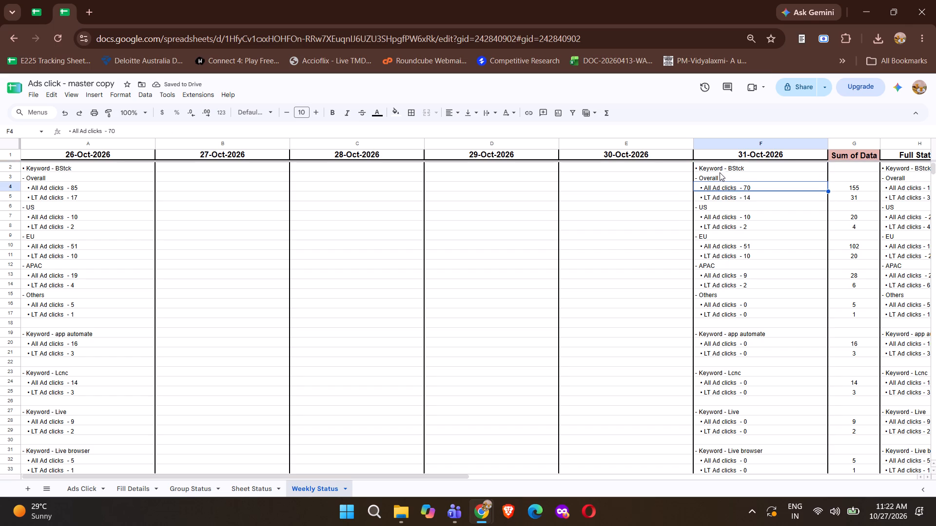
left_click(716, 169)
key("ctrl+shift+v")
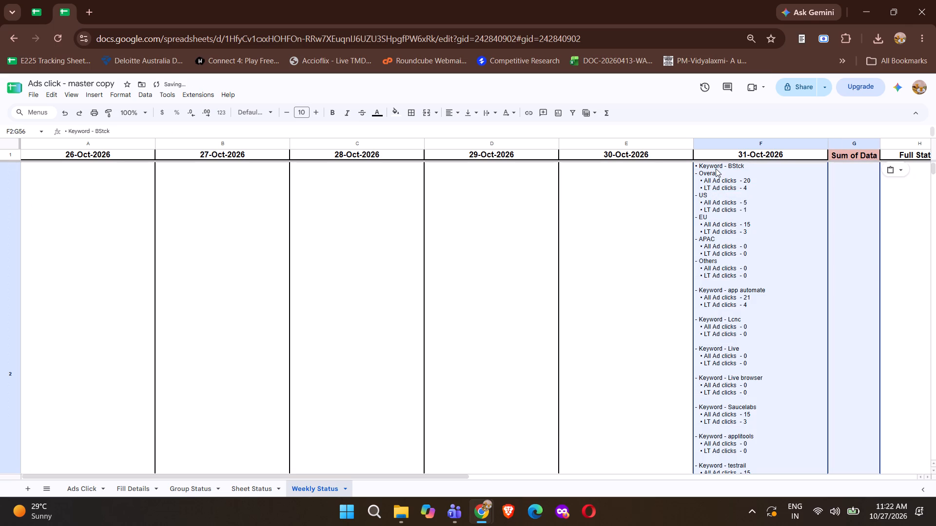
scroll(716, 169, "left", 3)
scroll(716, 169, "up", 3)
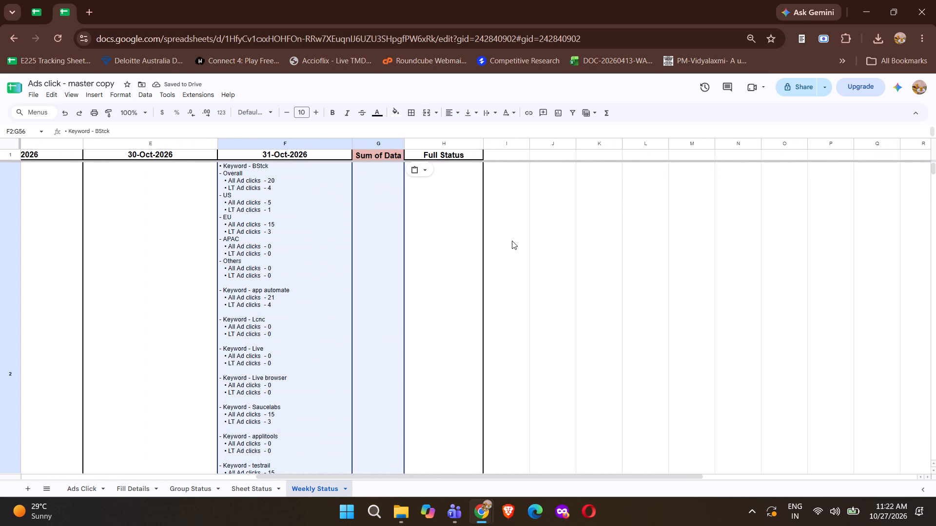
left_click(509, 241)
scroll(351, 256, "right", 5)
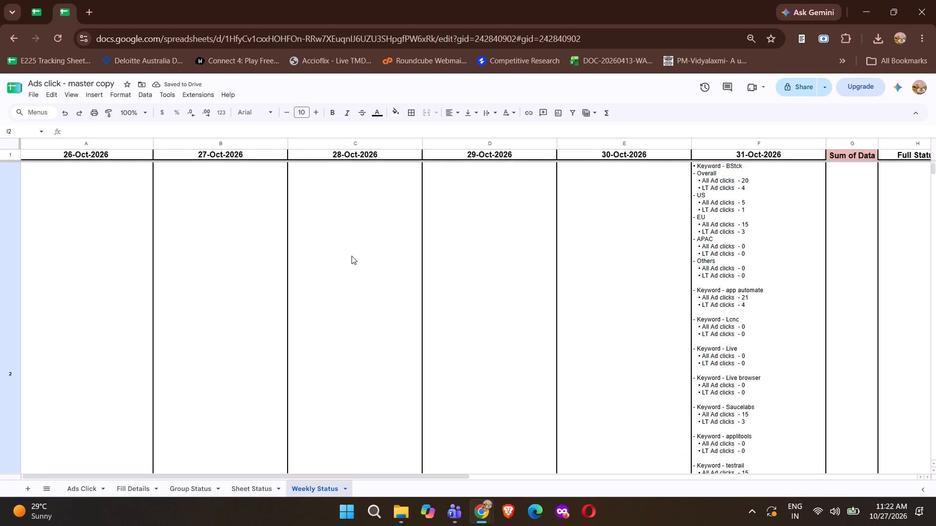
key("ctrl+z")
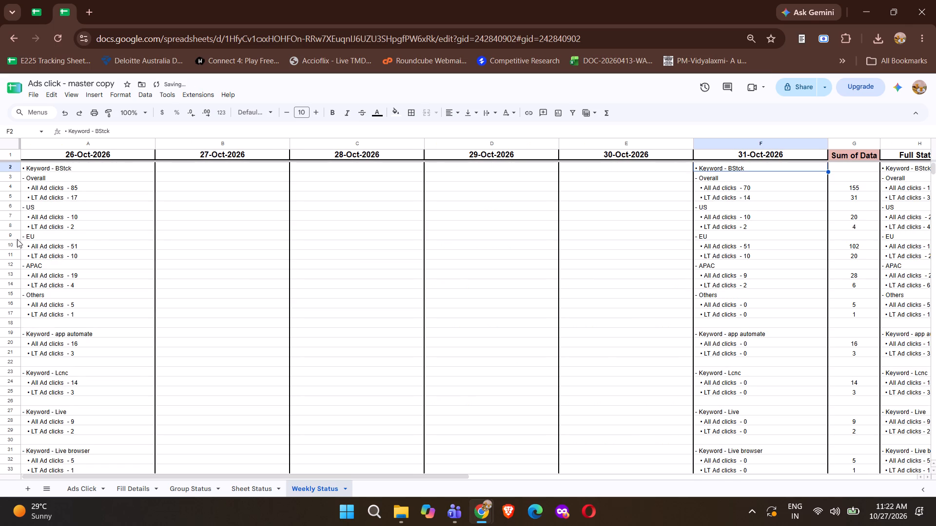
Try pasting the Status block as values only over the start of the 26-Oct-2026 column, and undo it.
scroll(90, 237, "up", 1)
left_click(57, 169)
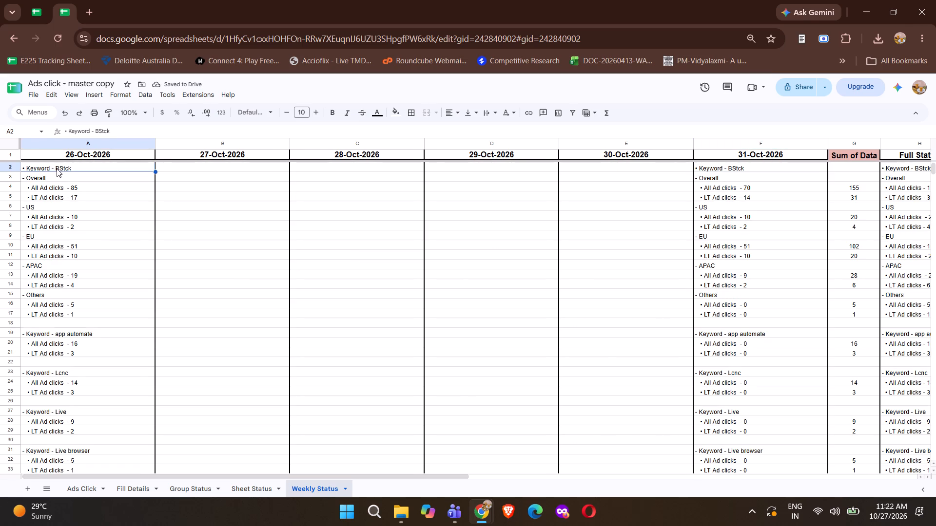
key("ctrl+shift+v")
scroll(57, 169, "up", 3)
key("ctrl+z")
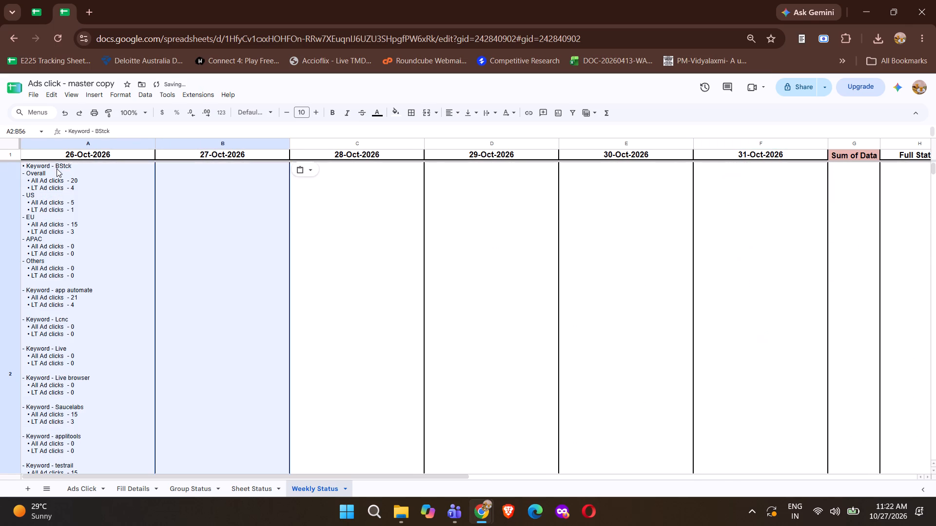
Glance at the Google ads click spreadsheet, and compare the master copy's Sheet Status, Group Status, Fill Details and Ads Click sheets, ending on Weekly Status.
key("alt+Tab")
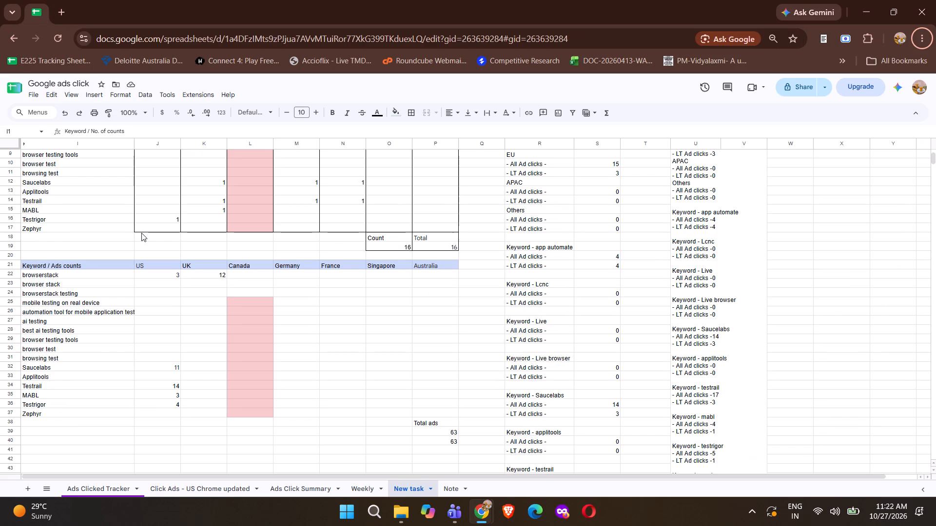
key("alt+Tab")
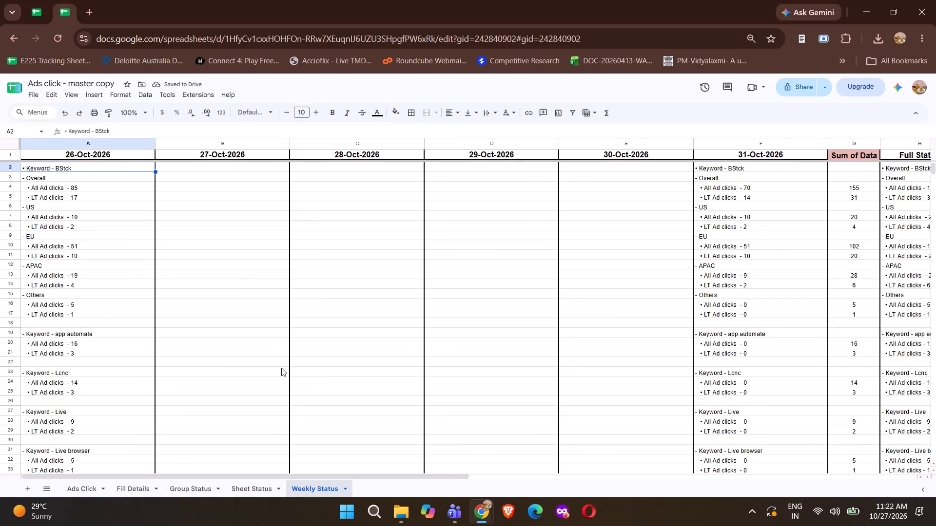
left_click(259, 494)
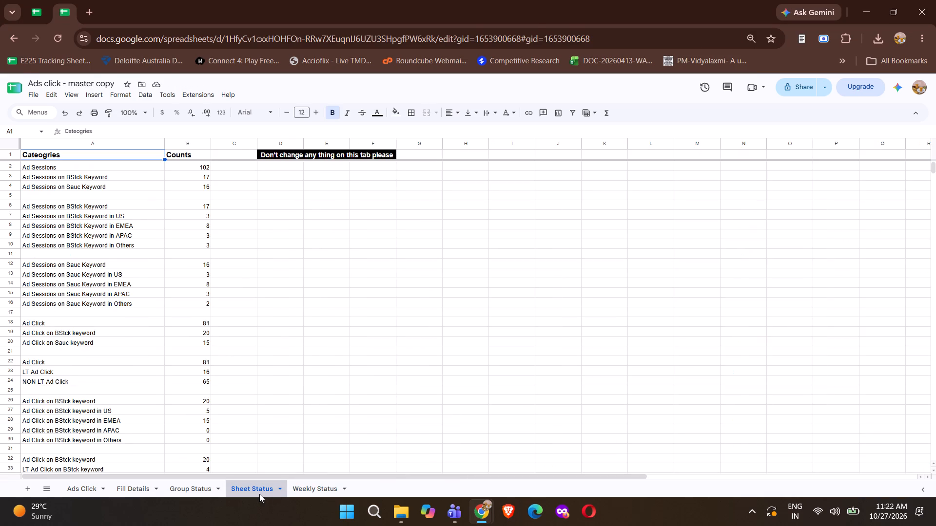
left_click(176, 489)
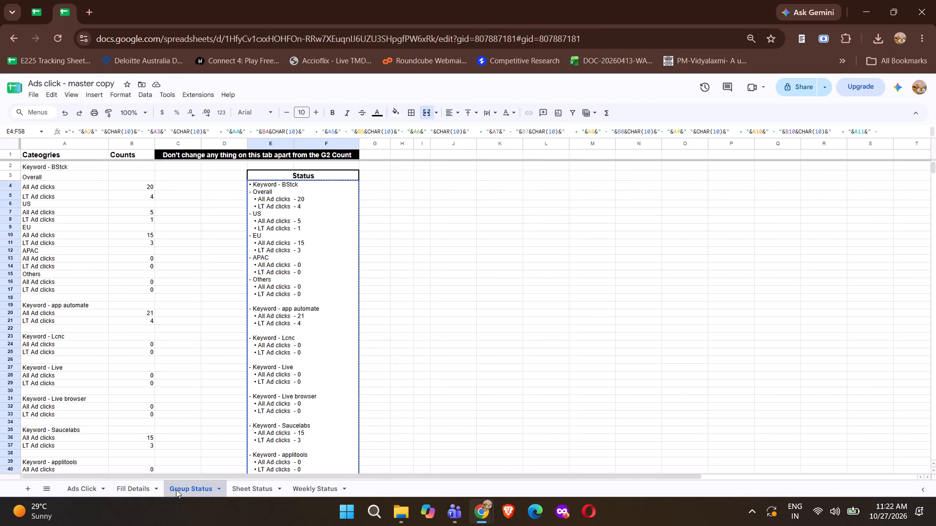
left_click(206, 328)
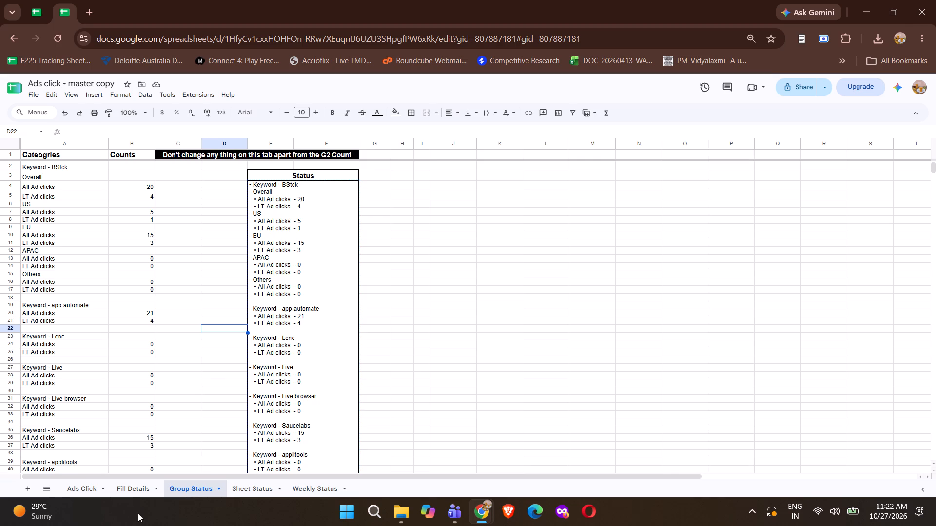
left_click(132, 491)
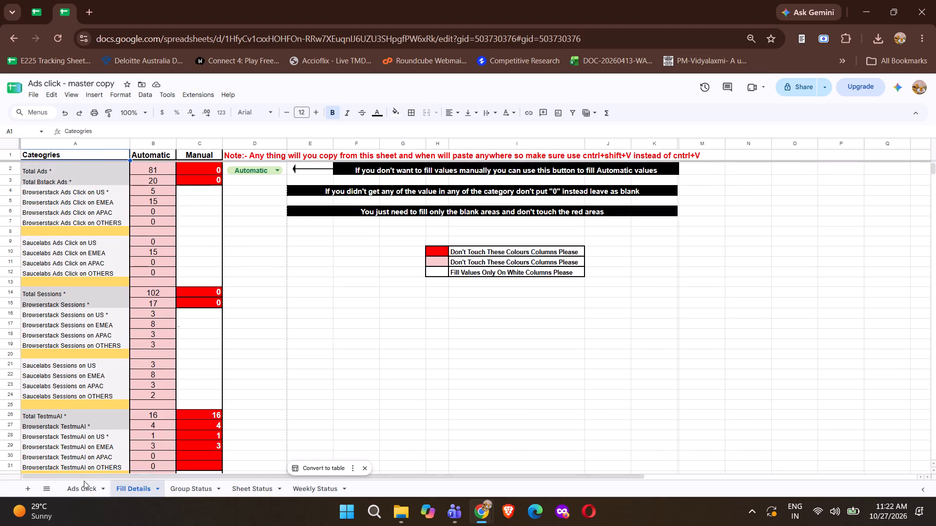
left_click(75, 486)
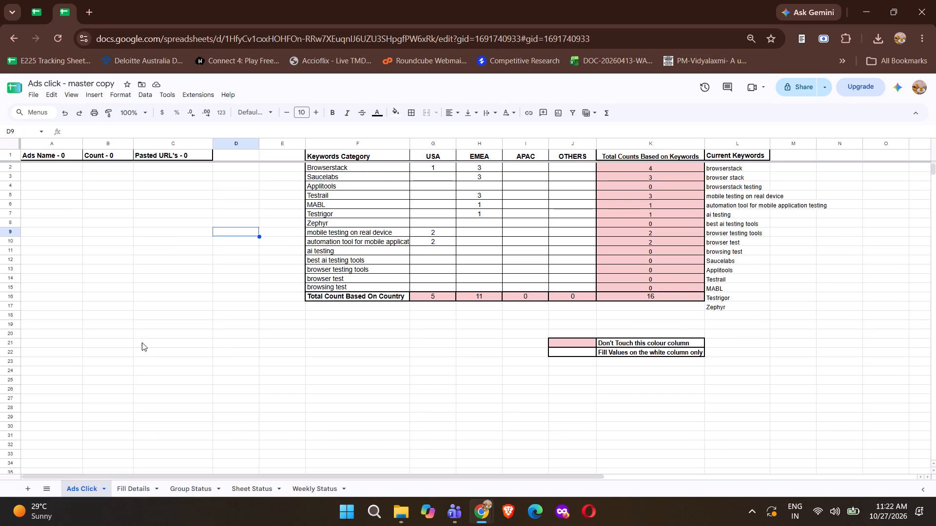
scroll(142, 342, "up", 2)
left_click(234, 485)
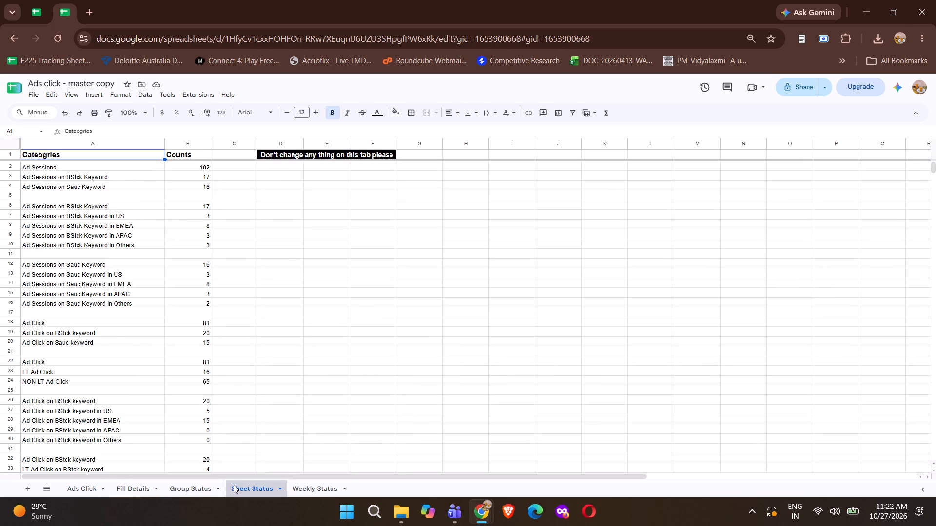
left_click(322, 489)
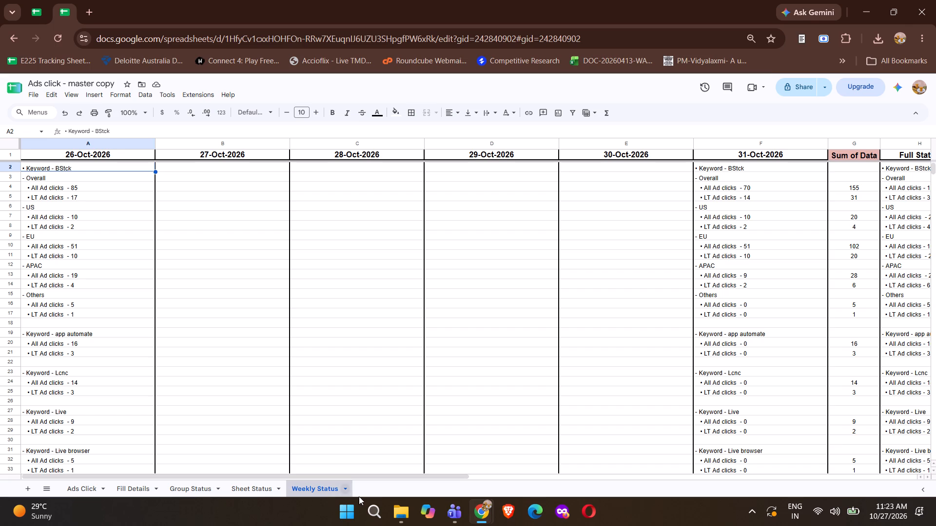
Clear the status entries A2:A59 under the 26-Oct-2026 header on the Weekly Status sheet.
double_click(69, 171)
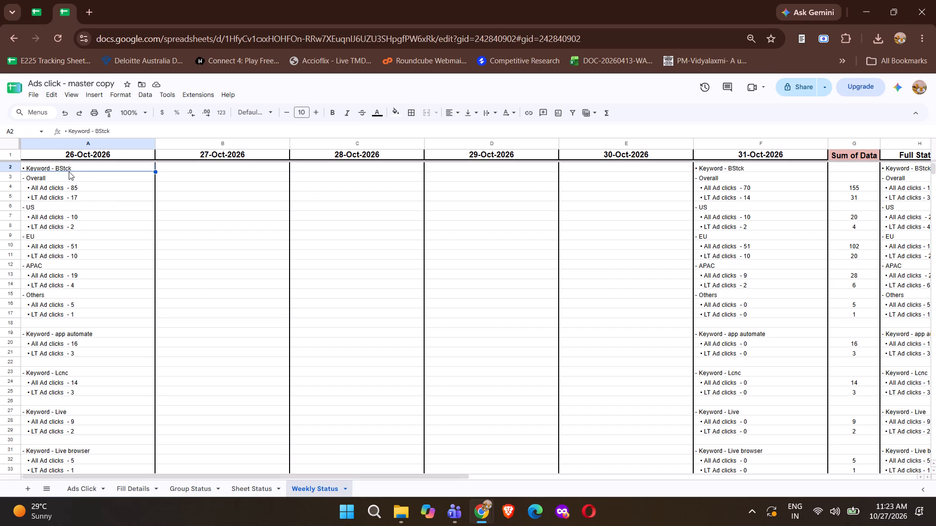
left_click(69, 171)
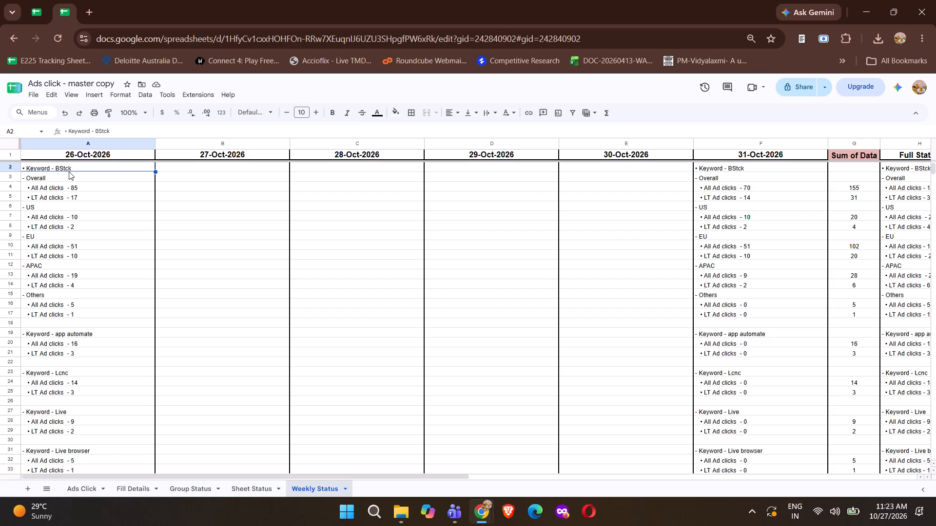
left_click(73, 173)
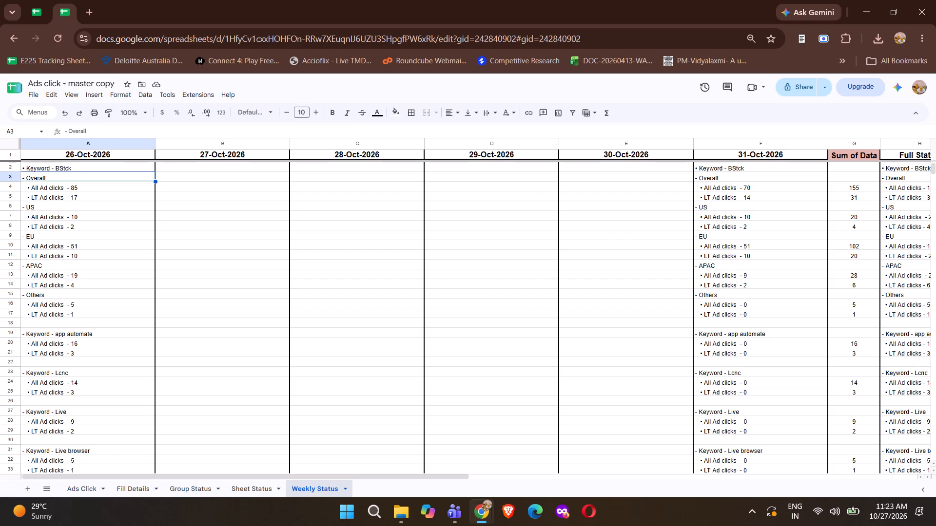
left_click(47, 168)
key("ctrl+shift+Down")
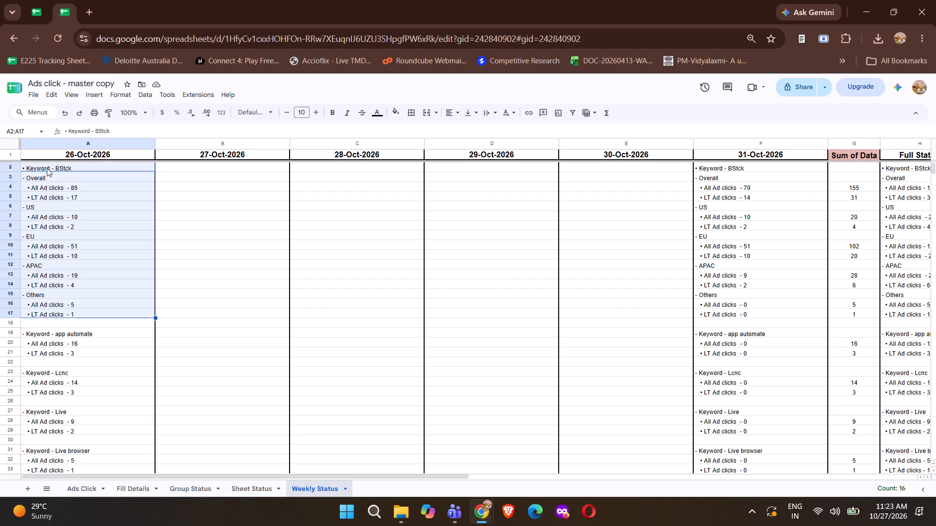
key("ctrl+Down")
key("ctrl+shift+Down")
key("Up")
key("Up")
key("Up")
key("Up")
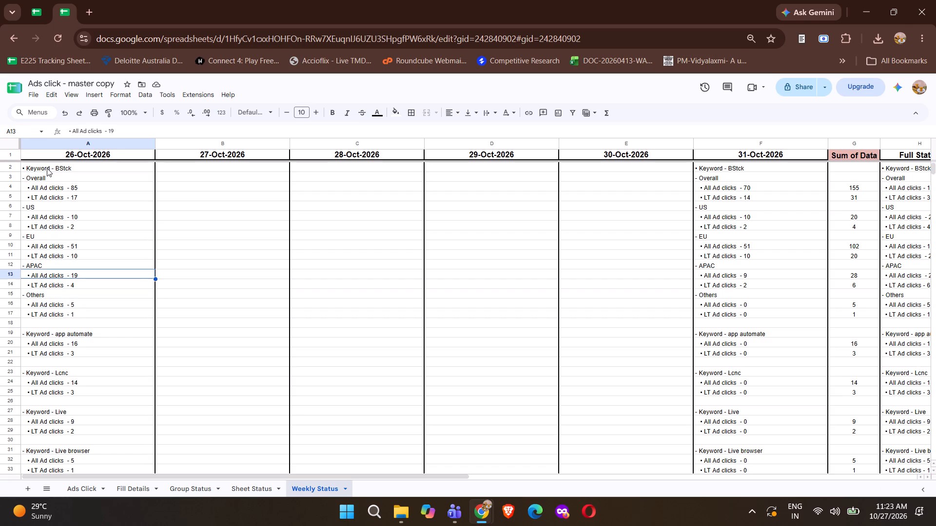
key("Up")
key("Up")
key("Up")
key("Up")
key("Up")
key("Up")
key("Up")
key("Up")
key("Up")
key("Up")
key("Up")
key("Up")
key("Up")
key("Up")
key("Up")
key("Up")
key("Up")
key("Down")
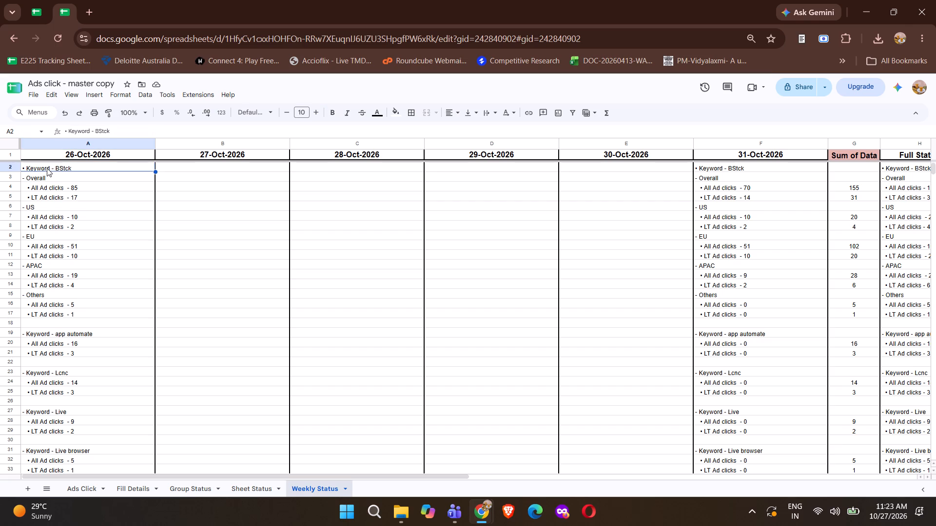
key("ctrl+shift+Down")
key("ctrl+shift+Down")
key("ctrl+shift+Down")
key("ctrl+shift+Down")
key("ctrl+shift+Down")
key("ctrl+shift+Down")
key("ctrl+shift+Down")
key("ctrl+shift+Down")
key("ctrl+shift+Down")
key("ctrl+shift+Down")
key("ctrl+shift+Down")
key("ctrl+shift+Down")
key("ctrl+shift+Down")
key("ctrl+shift+Down")
key("ctrl+shift+Down")
key("ctrl+shift+Down")
key("ctrl+shift+Down")
key("ctrl+shift+Down")
key("ctrl+shift+Down")
key("ctrl+shift+Down")
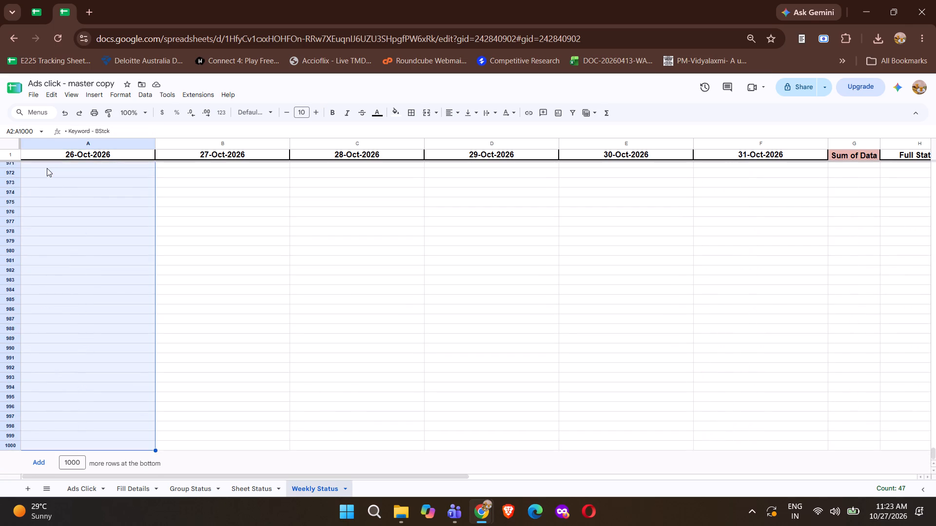
key("ctrl+shift+Up")
key("BackSpace")
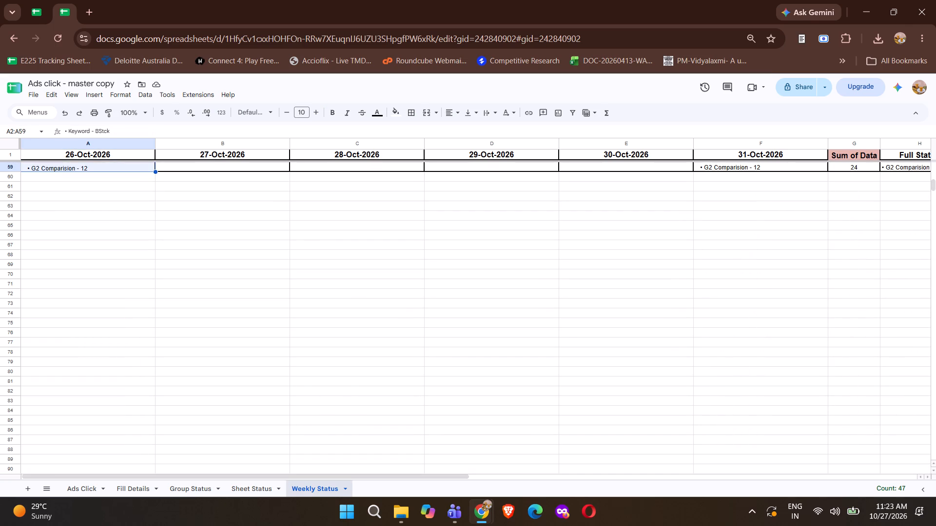
Clear the status entries F2:F59 under the 31-Oct-2026 header, leaving the header row in place.
scroll(47, 168, "up", 5)
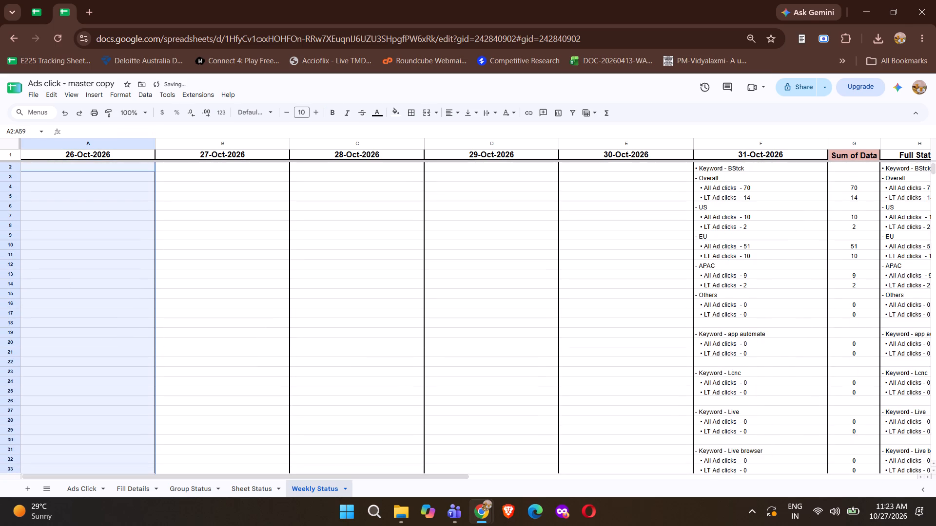
scroll(47, 168, "up", 1)
left_click(728, 168)
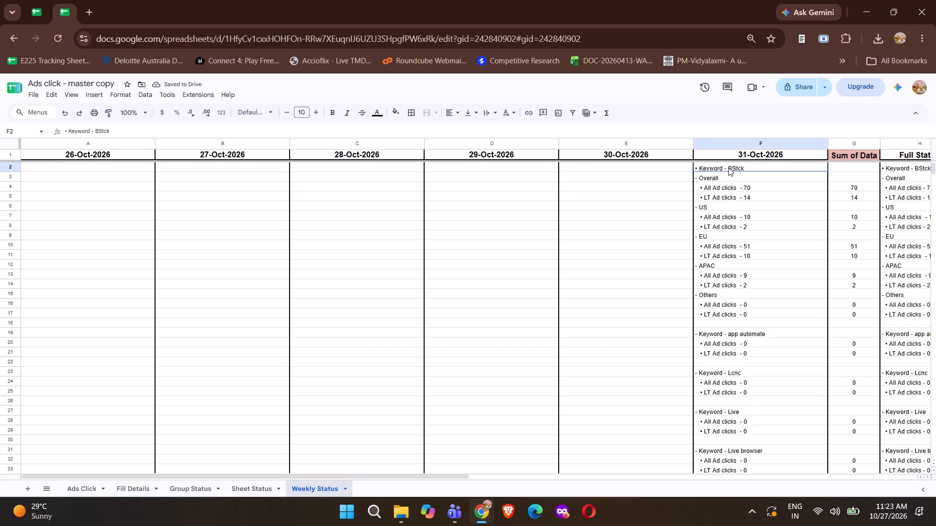
double_click(728, 168)
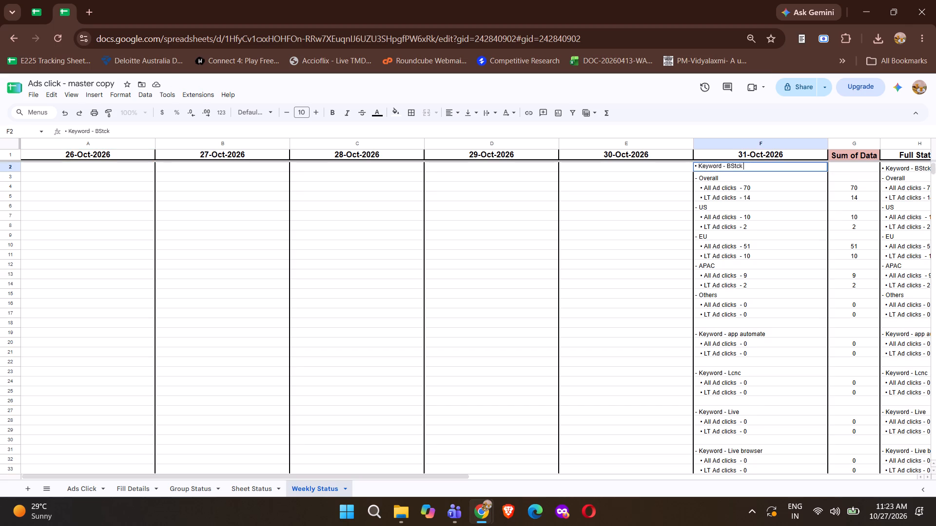
left_click(734, 182)
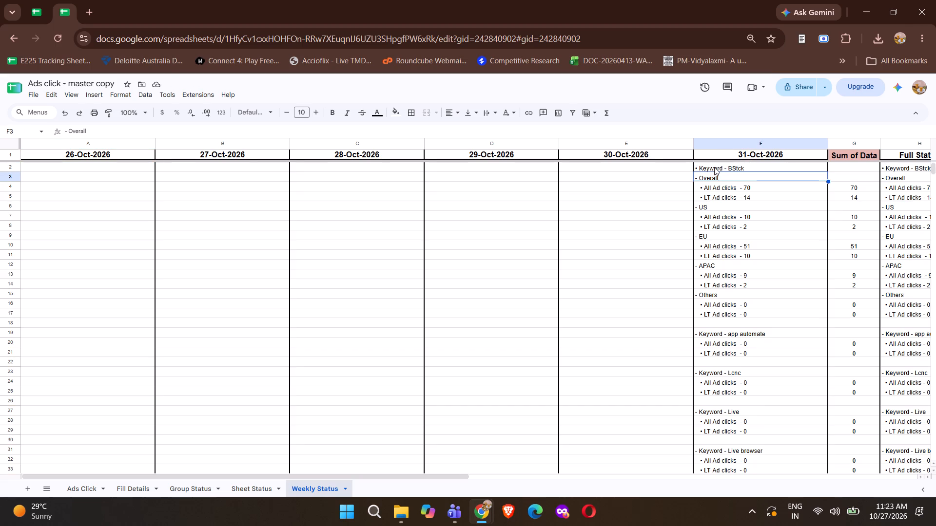
left_click(711, 165)
key("ctrl+shift+Down")
key("ctrl+shift+Down")
key("ctrl+shift+Down")
key("ctrl+shift+Down")
key("ctrl+shift+Down")
key("ctrl+shift+Down")
key("ctrl+shift+Down")
key("ctrl+shift+Down")
key("ctrl+shift+Down")
key("ctrl+shift+Down")
key("ctrl+shift+Down")
key("ctrl+shift+Down")
key("ctrl+shift+Down")
key("ctrl+shift+Down")
key("ctrl+shift+Down")
key("ctrl+shift+Down")
key("ctrl+shift+Down")
key("ctrl+shift+Down")
key("ctrl+shift+Down")
key("ctrl+shift+Down")
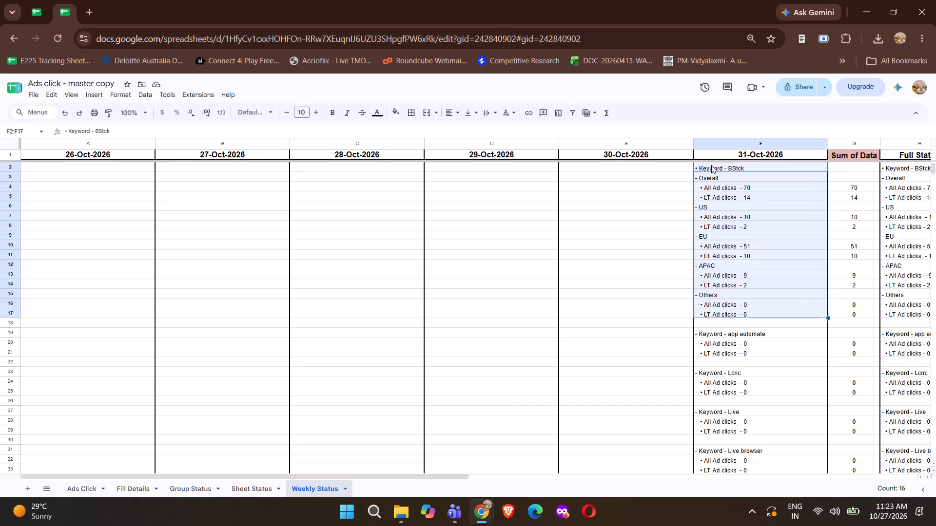
key("ctrl+shift+Up")
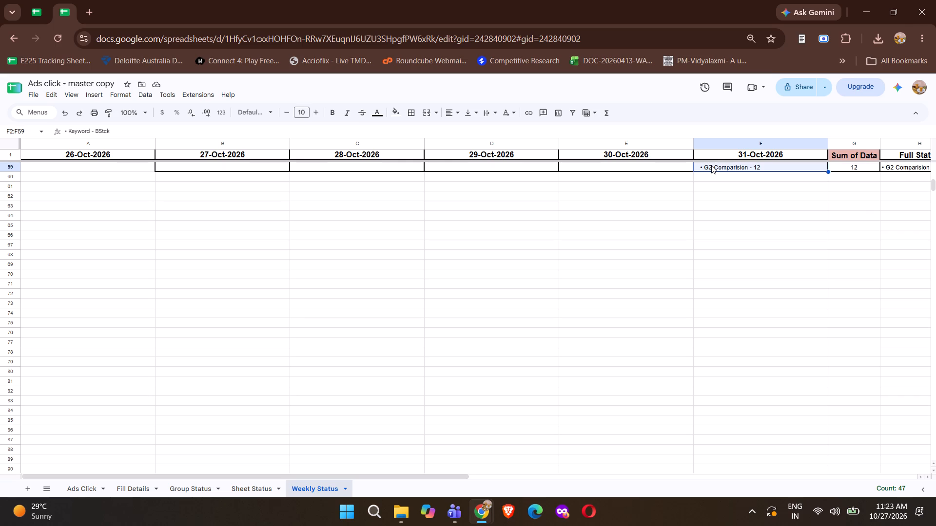
key("BackSpace")
Examine the formulas behind the 26-Oct-2026 and 27-Oct-2026 date headers without changing them.
scroll(711, 165, "up", 4)
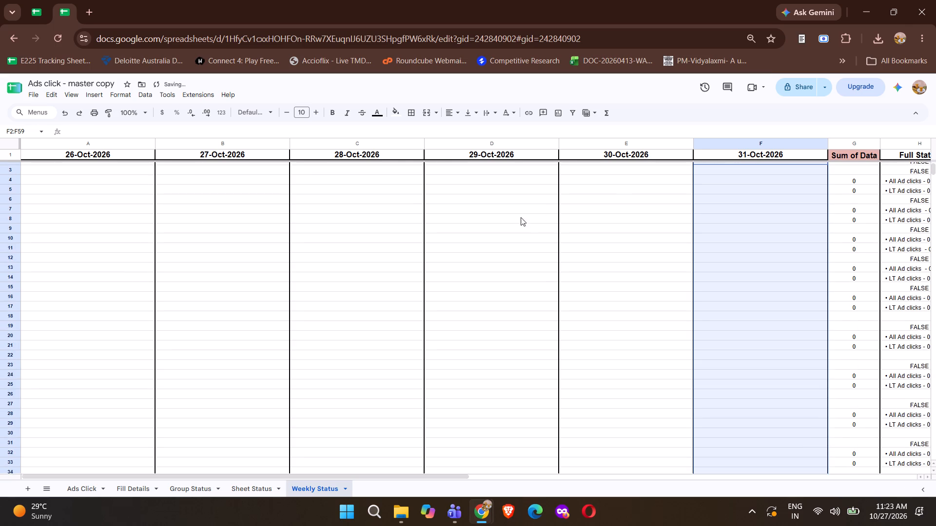
left_click(469, 228)
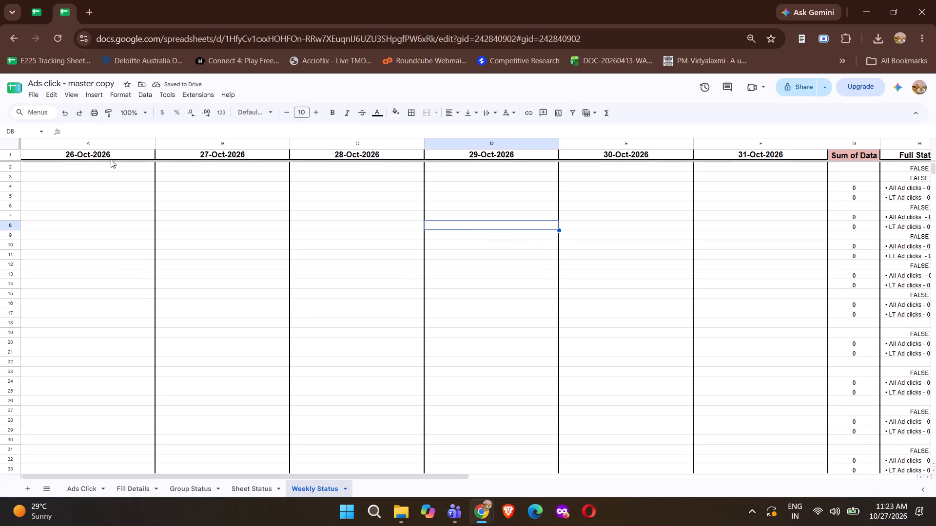
double_click(105, 155)
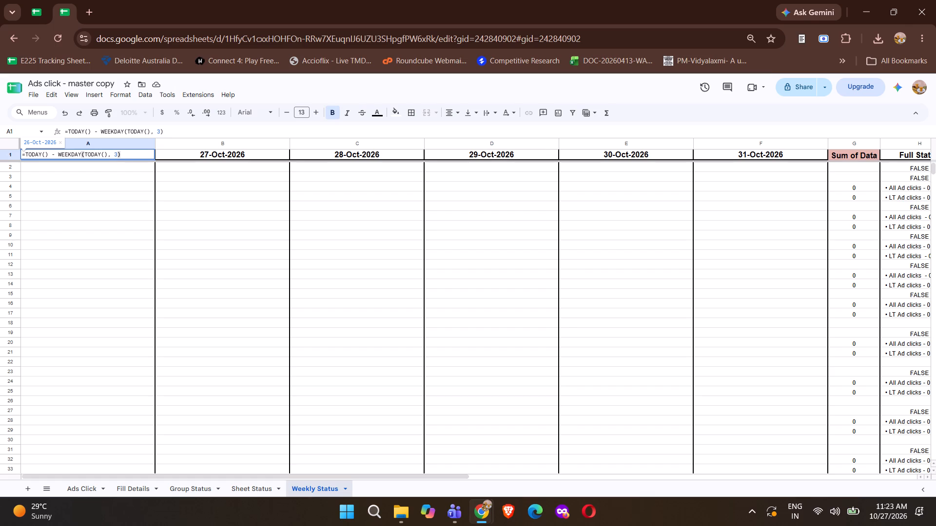
double_click(205, 155)
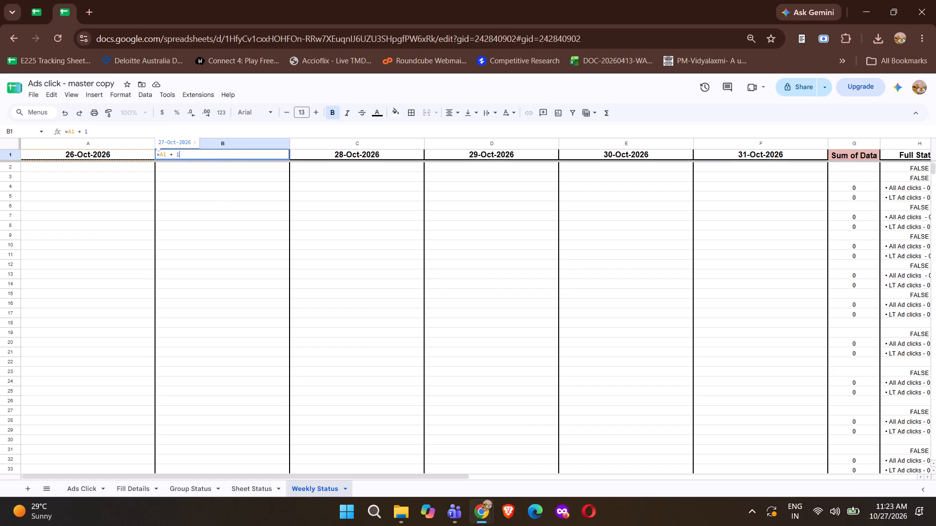
left_click(216, 204)
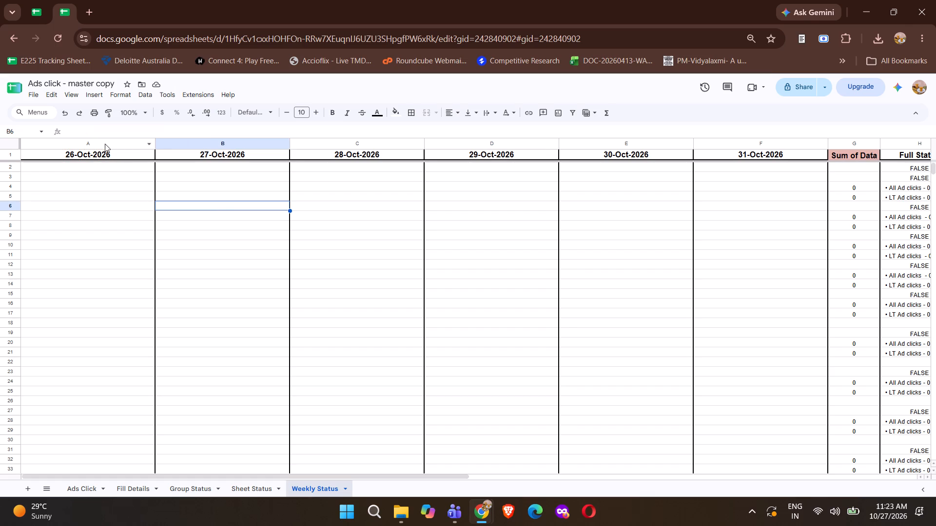
left_click(92, 154)
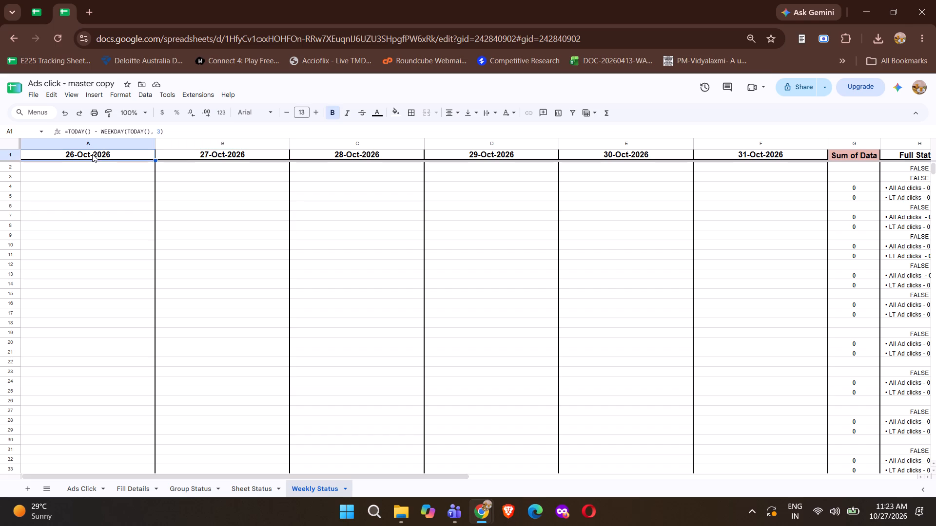
left_click(119, 220)
right_click(95, 154)
right_click(95, 154)
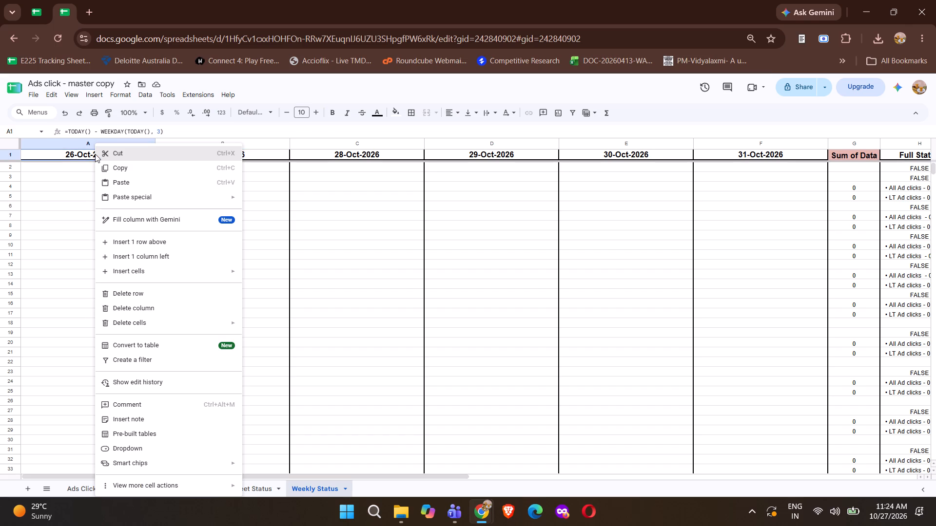
double_click(71, 155)
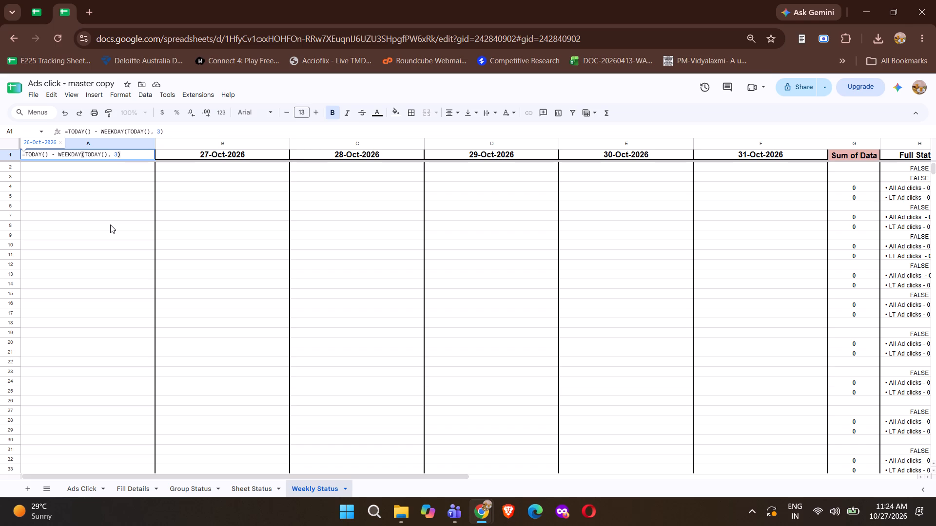
left_click(110, 225)
scroll(110, 225, "up", 2)
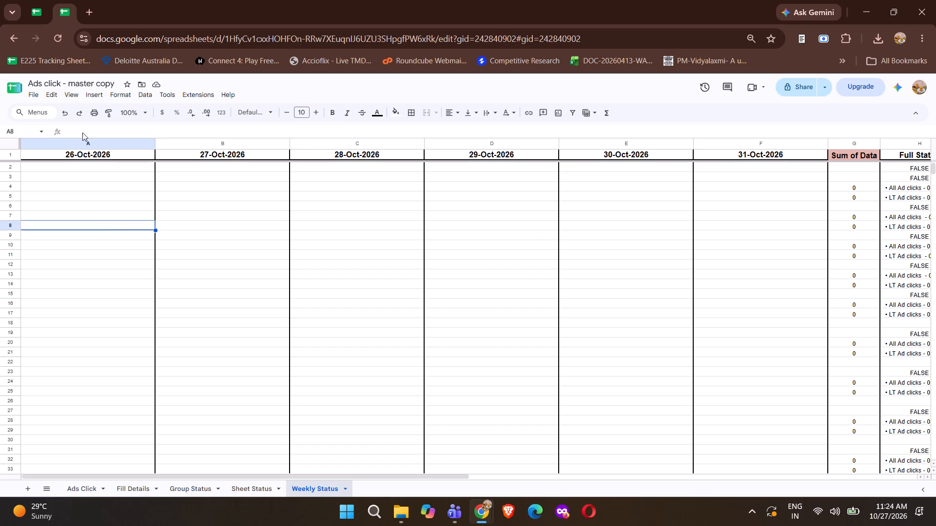
Copy the category labels and counts A2:B59 from Group Status and paste them as values at A2 of Weekly Status, under 26-Oct-2026.
left_click(249, 483)
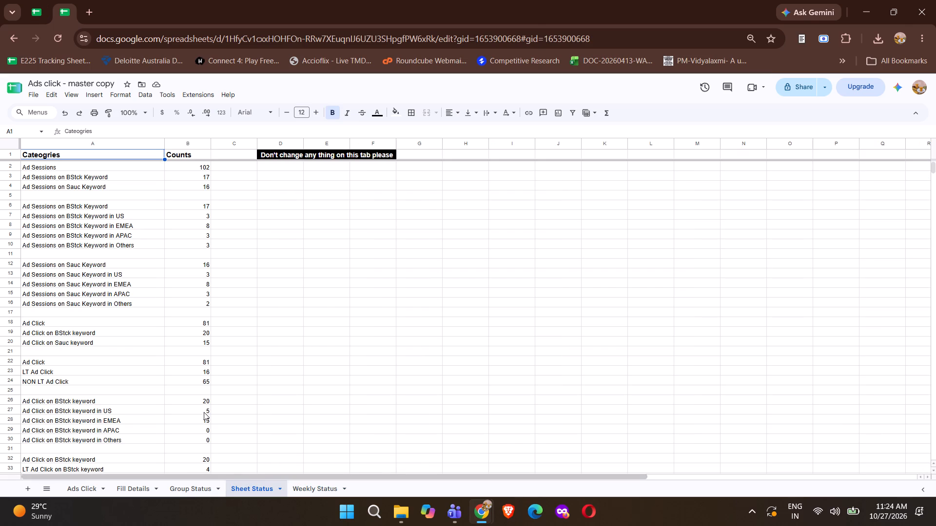
left_click(179, 490)
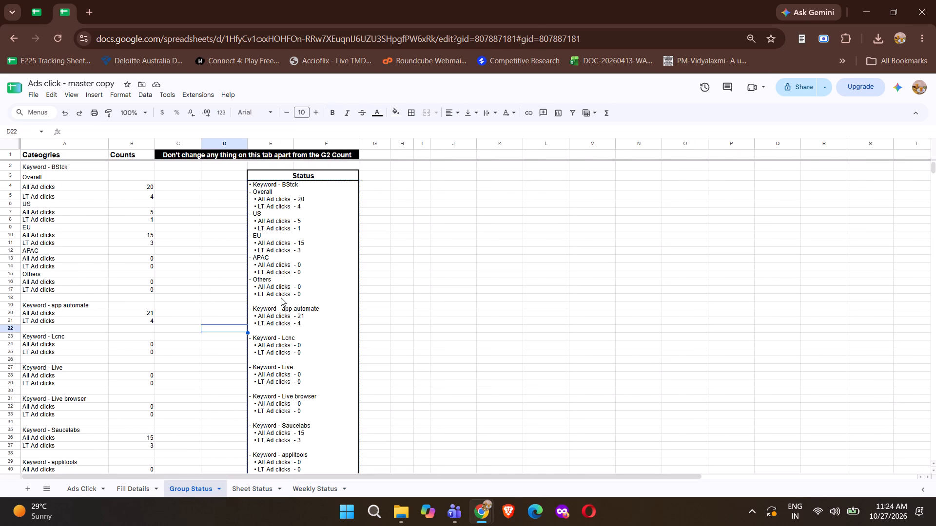
left_click(281, 219)
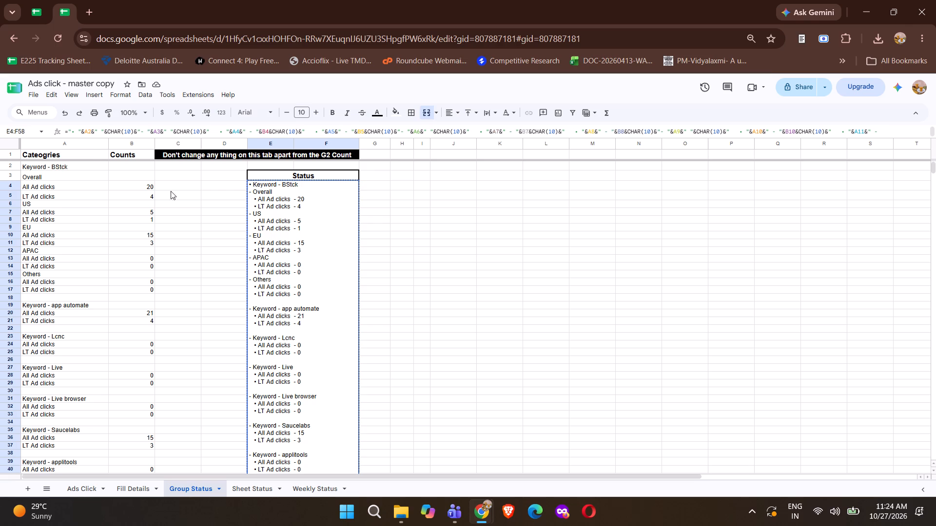
left_click(62, 168)
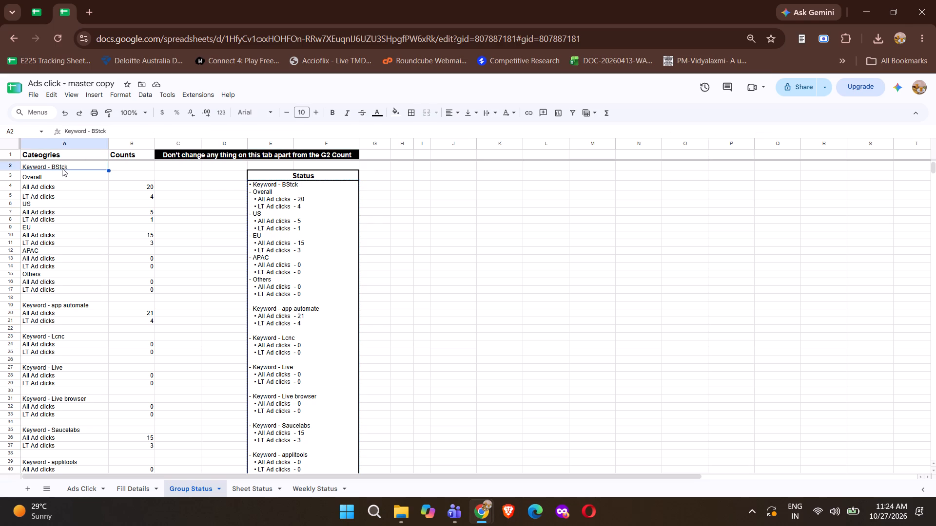
key("ctrl+shift+Right")
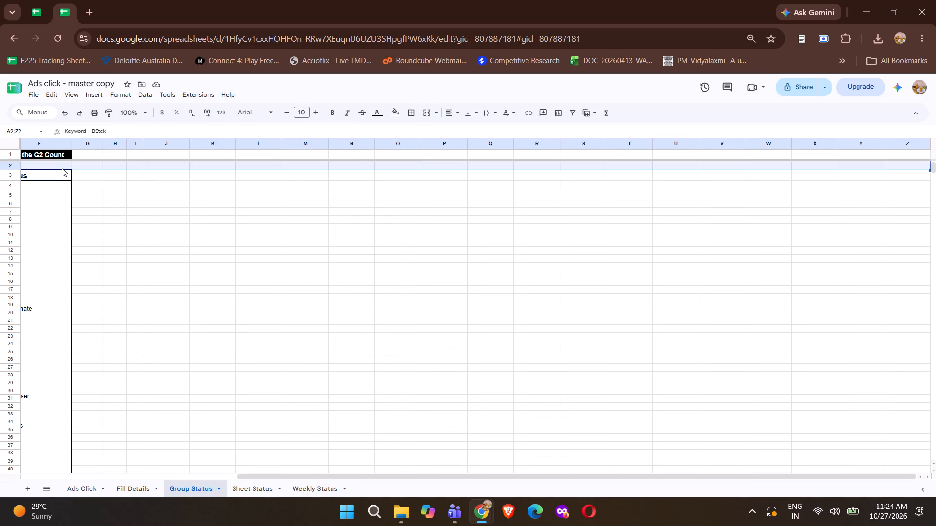
key("ctrl+shift+Left")
key("shift+Right")
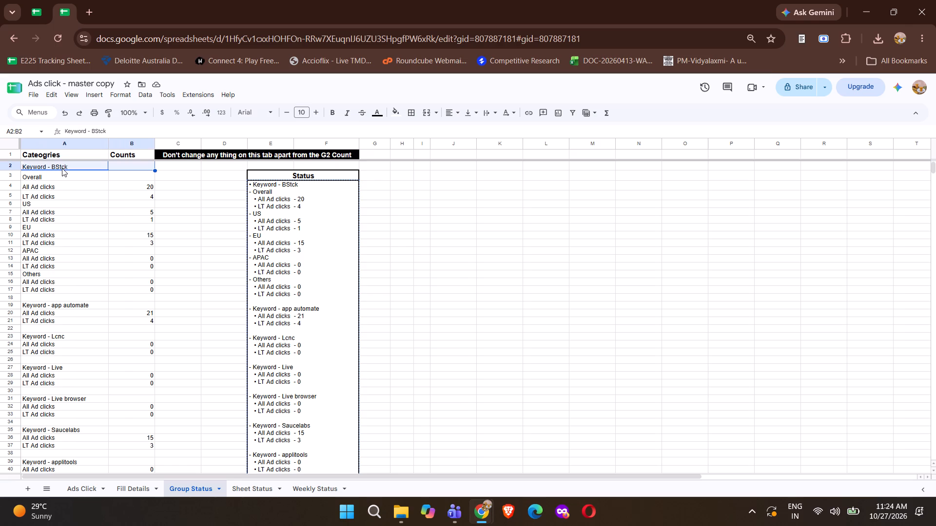
key("ctrl+shift+Down")
key("ctrl+shift+Down")
key("ctrl+shift+Down")
key("ctrl+shift+Down")
key("ctrl+shift+Down")
key("ctrl+shift+Down")
key("ctrl+shift+Down")
key("ctrl+shift+Down")
key("ctrl+shift+Down")
key("ctrl+shift+Down")
key("ctrl+shift+Down")
key("ctrl+shift+Down")
key("ctrl+shift+Down")
key("ctrl+shift+Down")
key("ctrl+shift+Down")
key("ctrl+shift+Down")
key("ctrl+shift+Down")
key("ctrl+shift+Down")
key("ctrl+shift+Down")
key("ctrl+shift+Down")
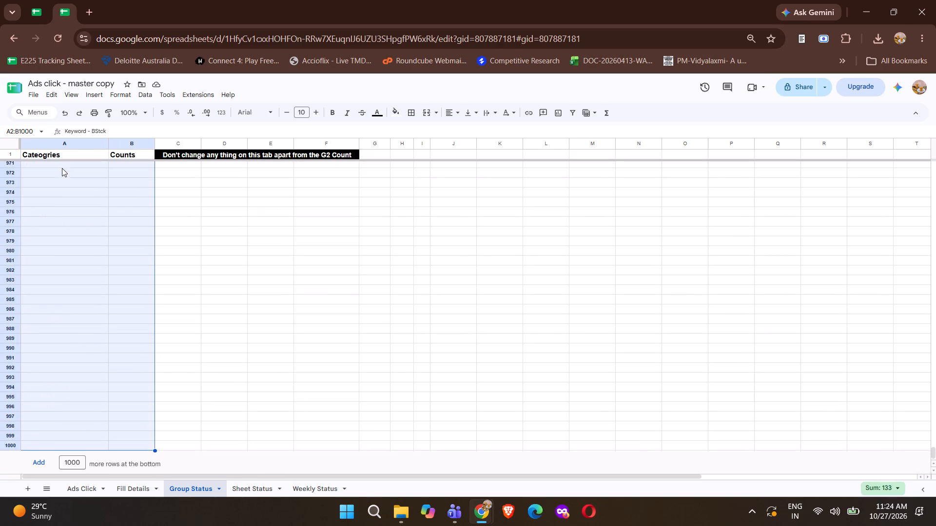
key("ctrl+shift+Up")
key("ctrl+c")
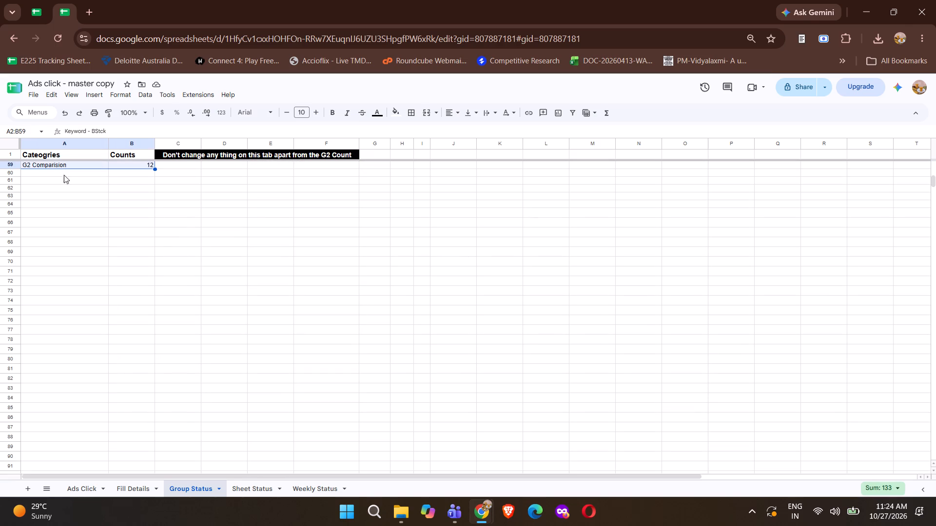
left_click(311, 483)
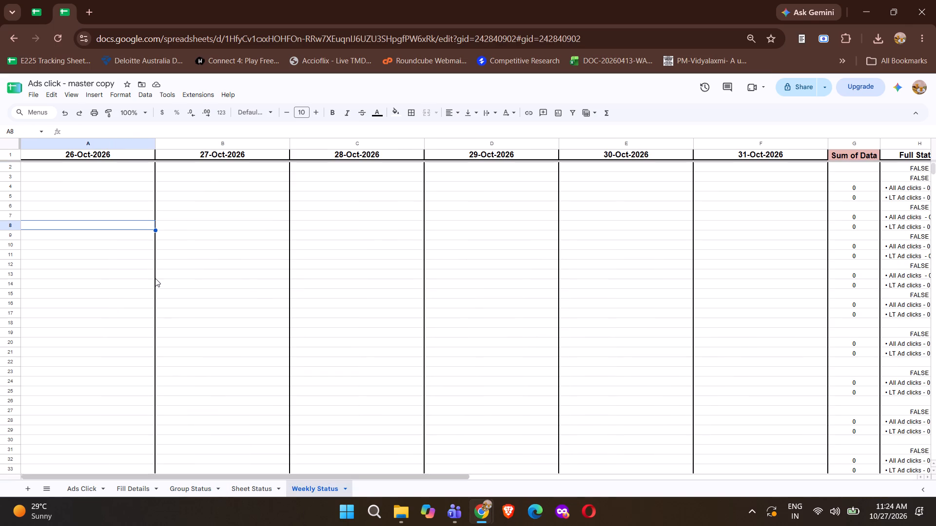
scroll(155, 278, "up", 3)
left_click(54, 169)
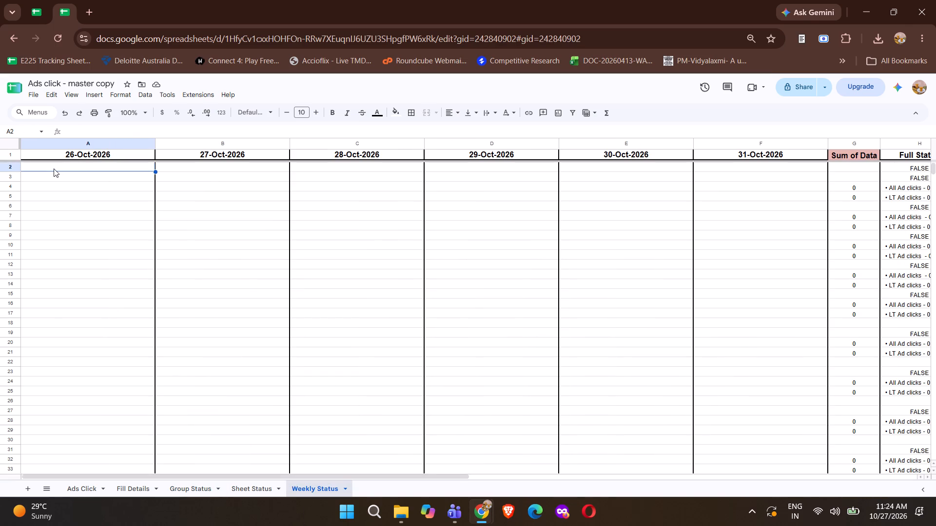
key("ctrl+shift+v")
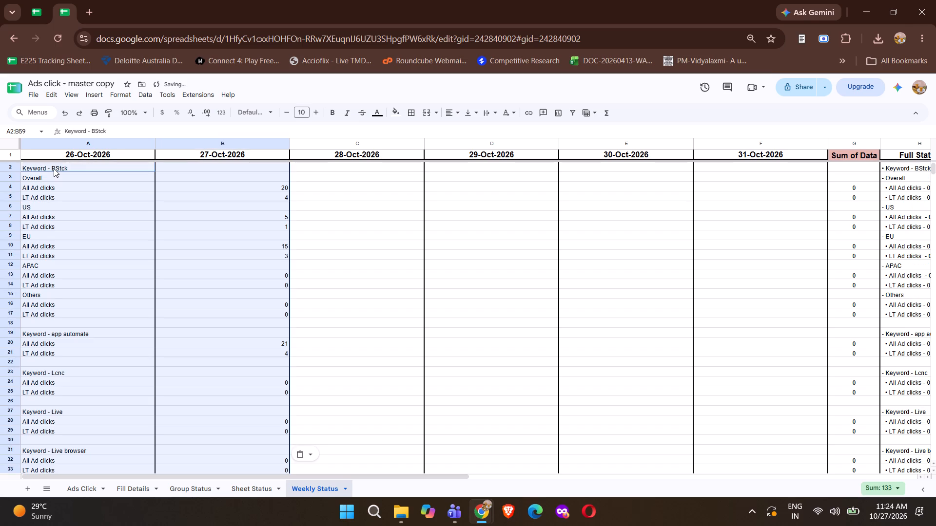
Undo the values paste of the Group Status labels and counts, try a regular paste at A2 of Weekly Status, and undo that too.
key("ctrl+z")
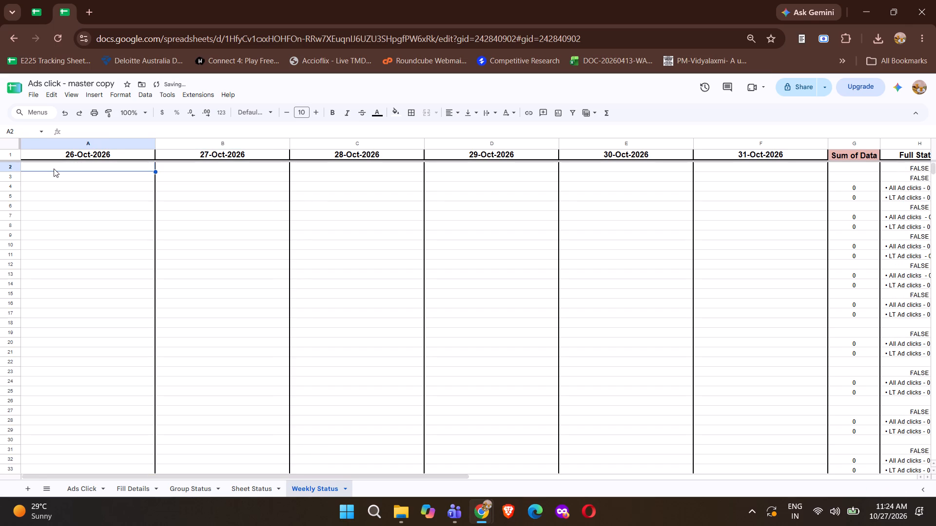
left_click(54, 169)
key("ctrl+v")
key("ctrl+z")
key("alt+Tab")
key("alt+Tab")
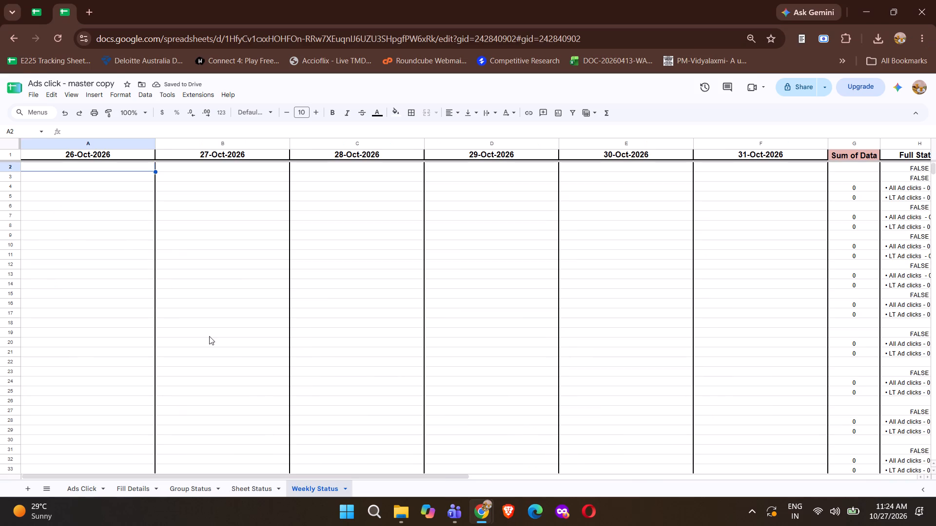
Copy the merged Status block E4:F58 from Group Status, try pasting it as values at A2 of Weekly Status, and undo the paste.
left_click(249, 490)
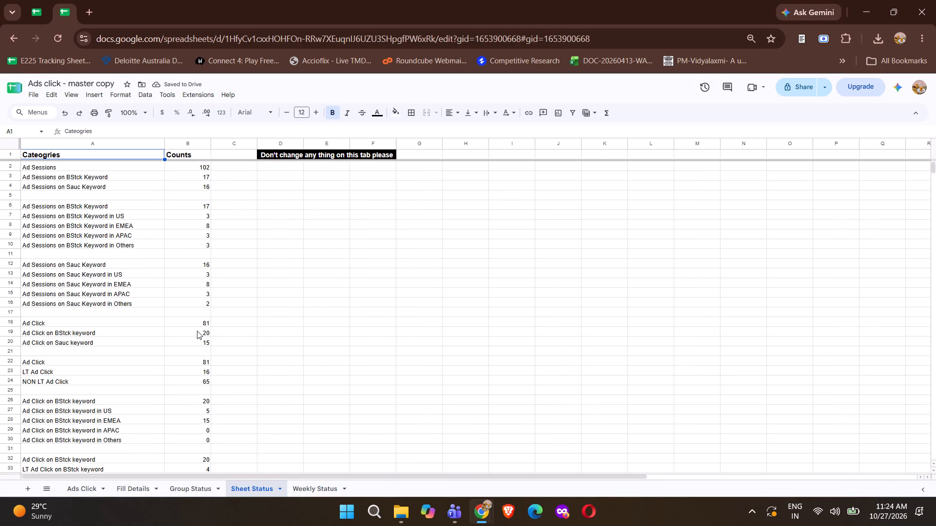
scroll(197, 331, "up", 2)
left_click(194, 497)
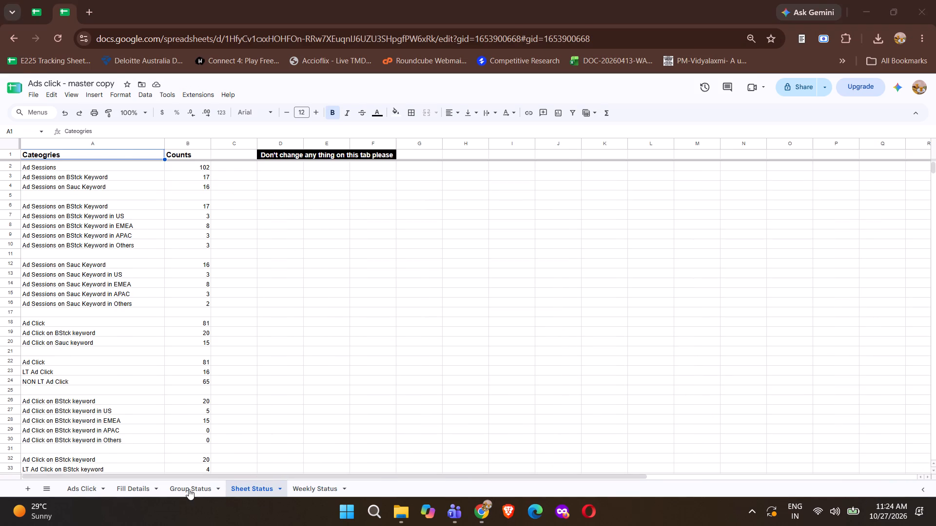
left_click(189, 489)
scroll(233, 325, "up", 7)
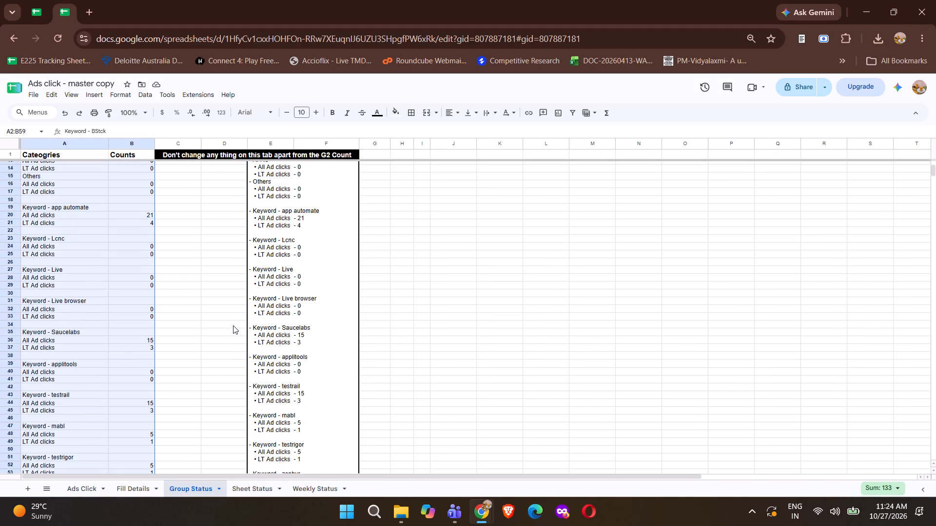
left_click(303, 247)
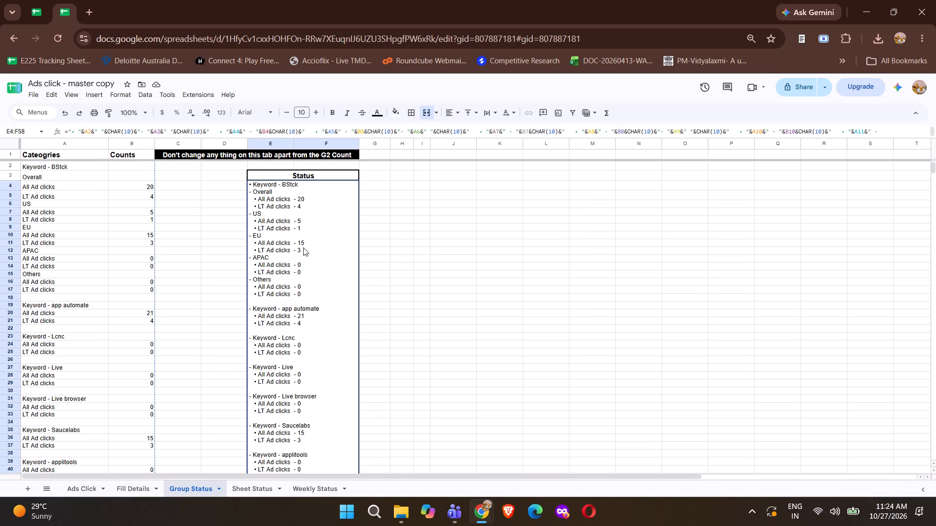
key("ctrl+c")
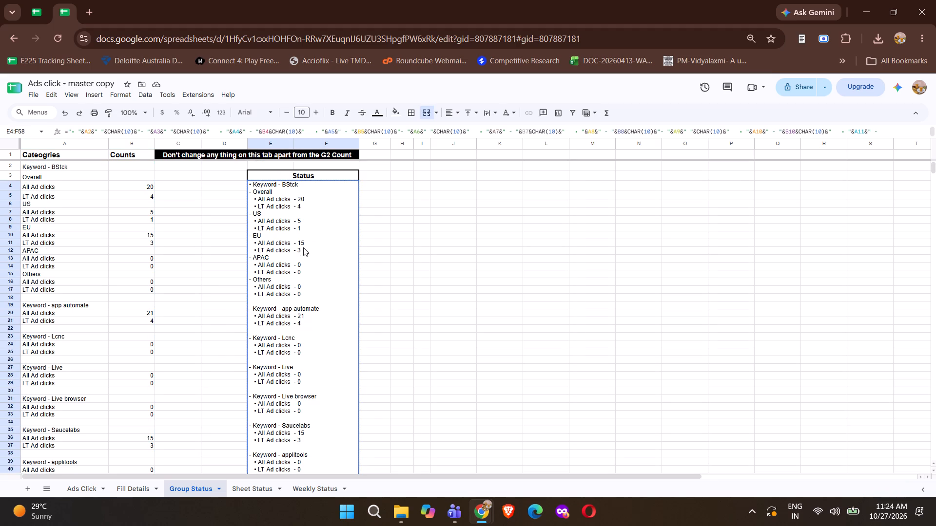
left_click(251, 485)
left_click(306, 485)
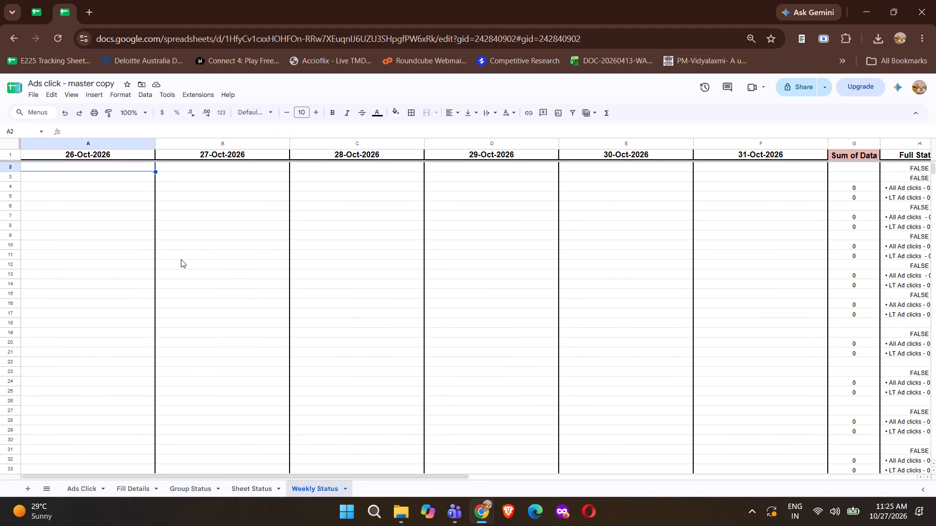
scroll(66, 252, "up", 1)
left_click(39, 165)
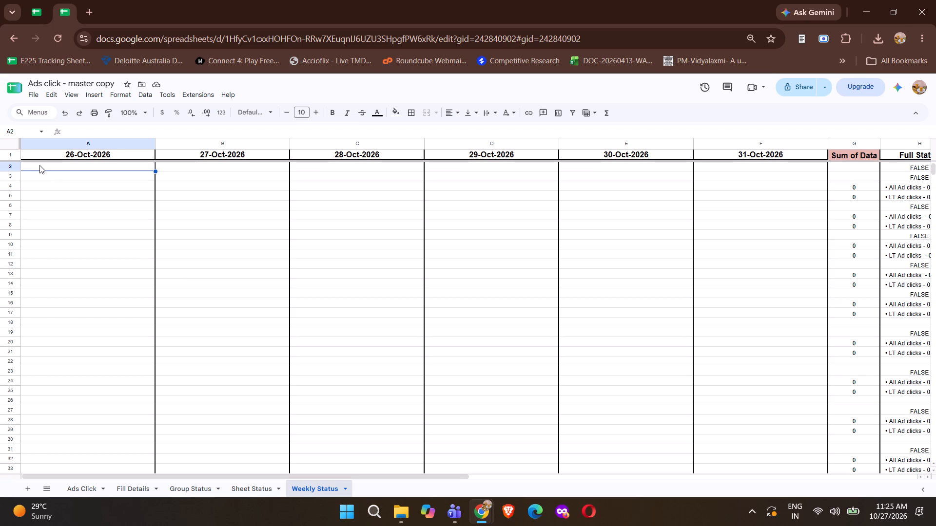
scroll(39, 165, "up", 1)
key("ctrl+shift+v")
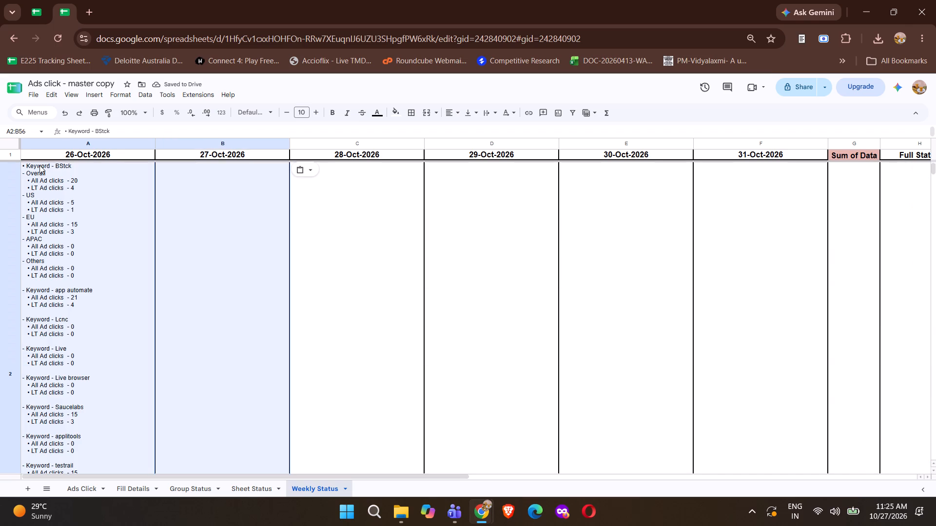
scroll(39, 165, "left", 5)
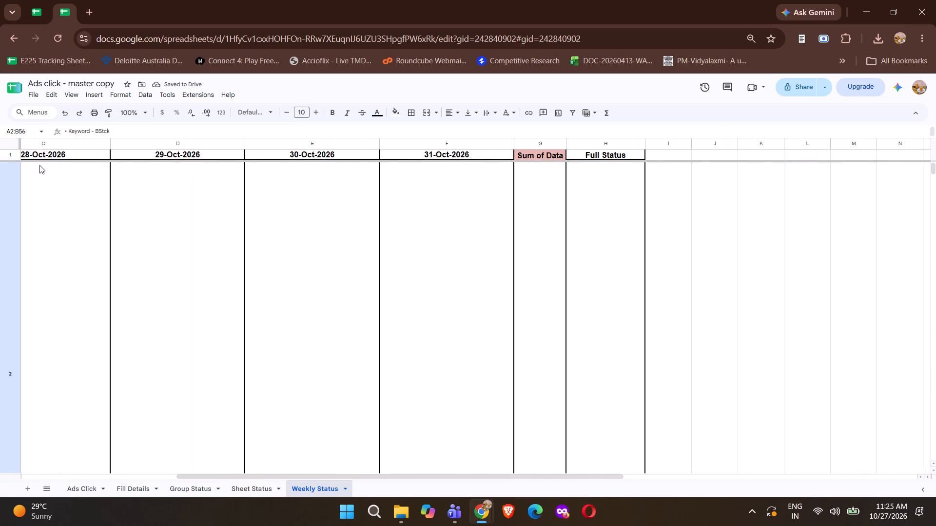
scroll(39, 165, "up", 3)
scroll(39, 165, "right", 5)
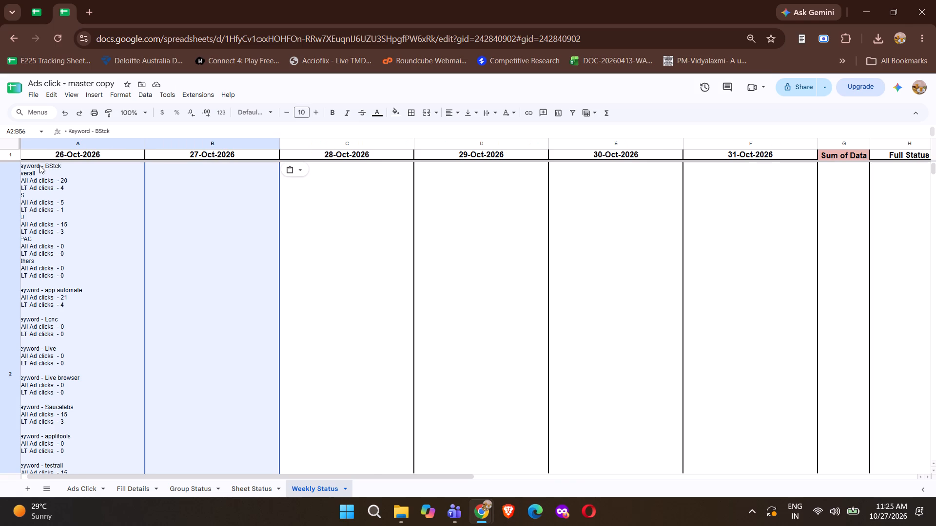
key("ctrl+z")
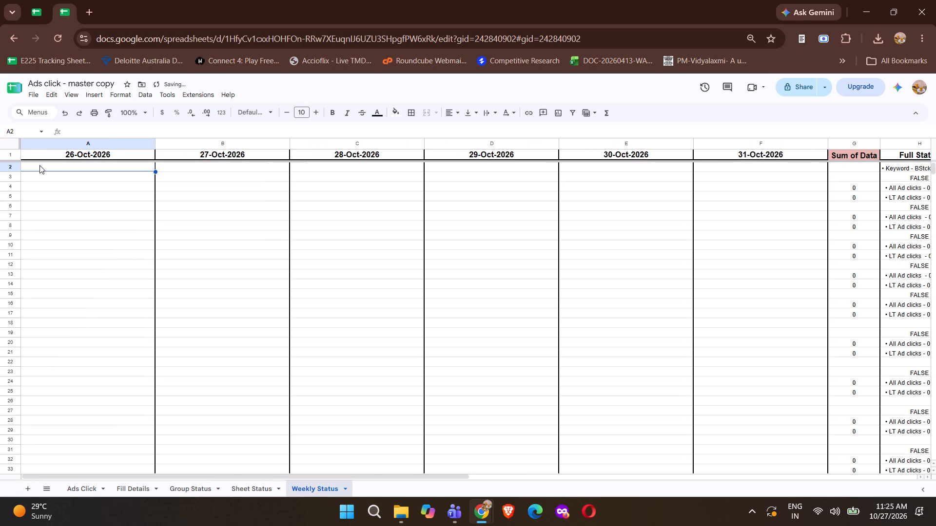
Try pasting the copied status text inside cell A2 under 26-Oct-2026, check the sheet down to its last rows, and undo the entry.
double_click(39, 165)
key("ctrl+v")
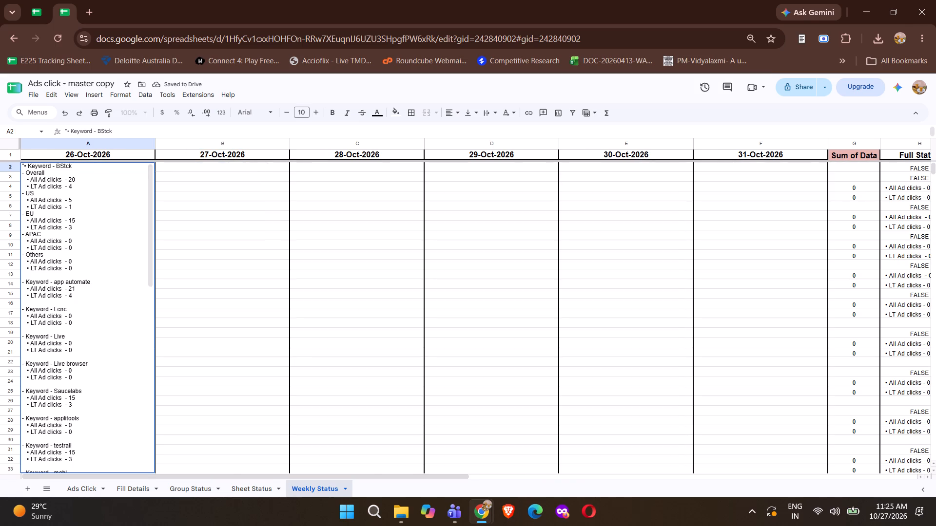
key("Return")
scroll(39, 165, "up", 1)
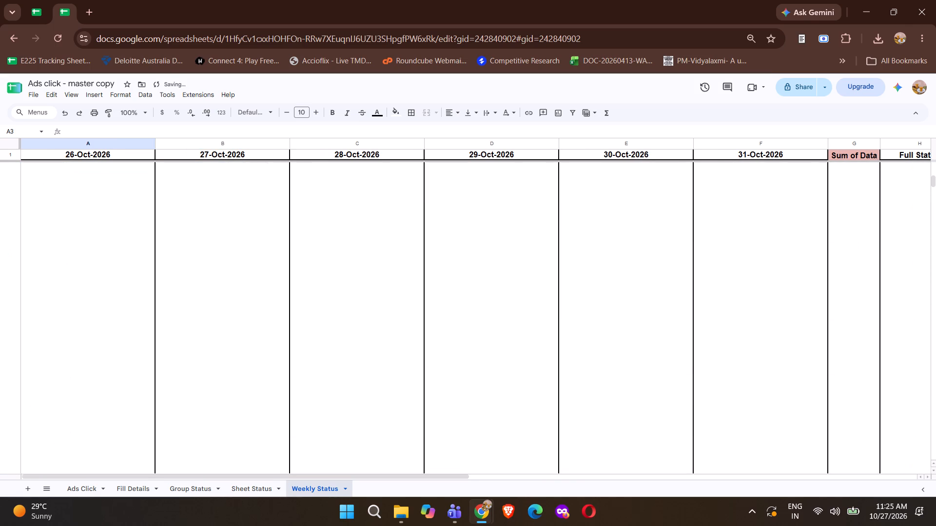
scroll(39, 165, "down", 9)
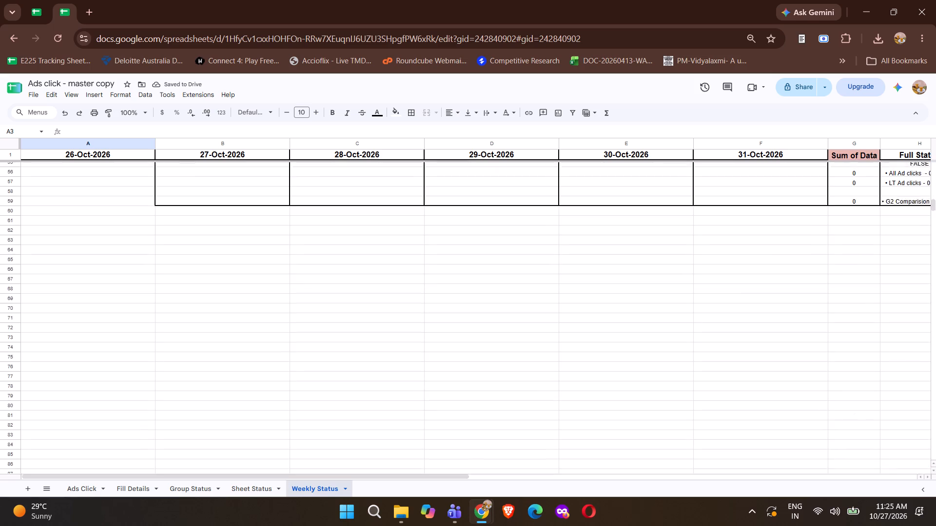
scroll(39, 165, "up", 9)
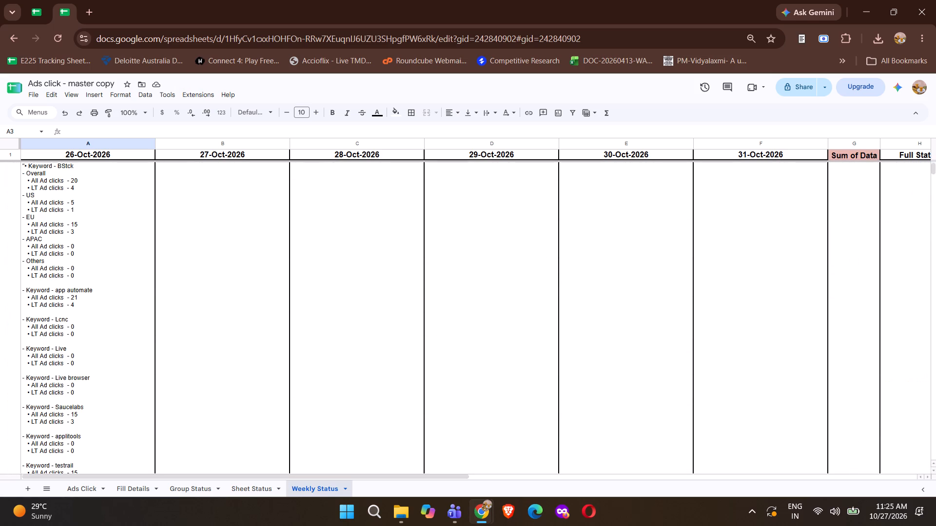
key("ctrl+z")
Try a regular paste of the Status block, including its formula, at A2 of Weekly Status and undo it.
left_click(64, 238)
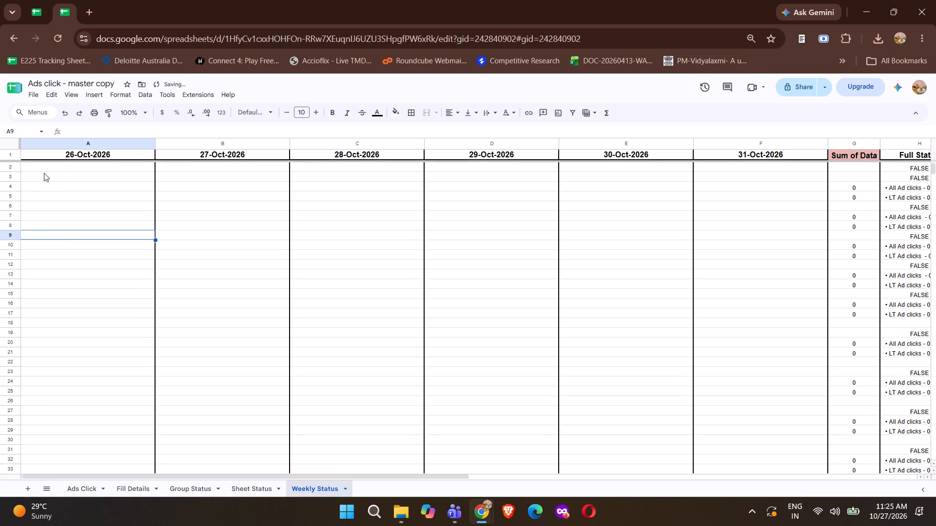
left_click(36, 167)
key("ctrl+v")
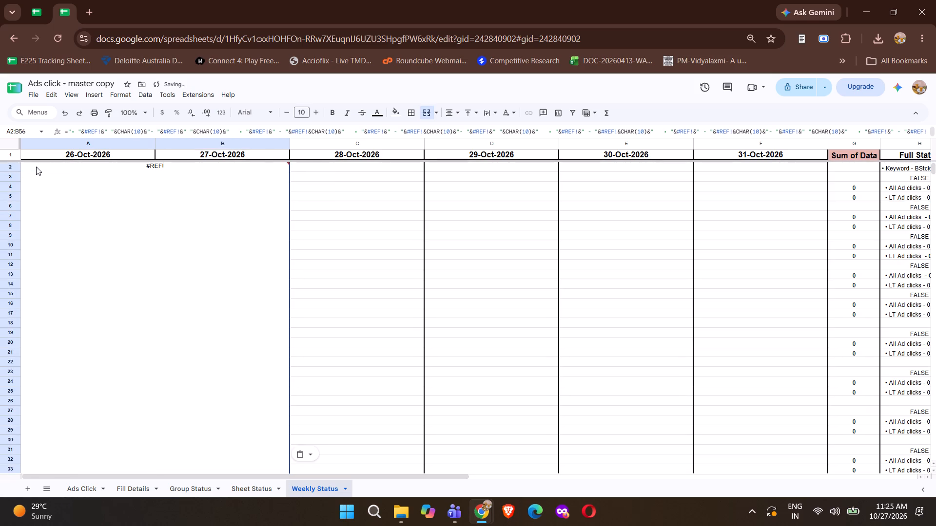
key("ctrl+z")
Switch to the Google ads click spreadsheet, open on its New task sheet.
key("alt+Tab")
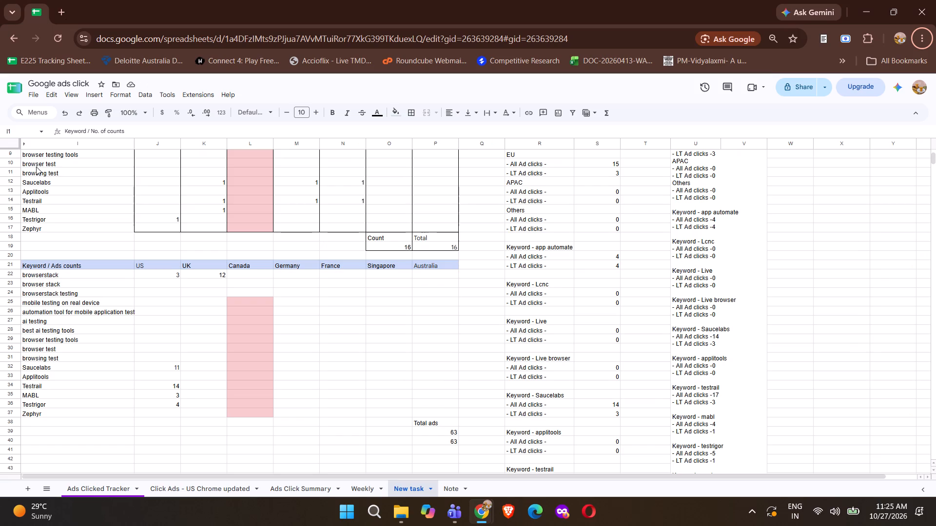
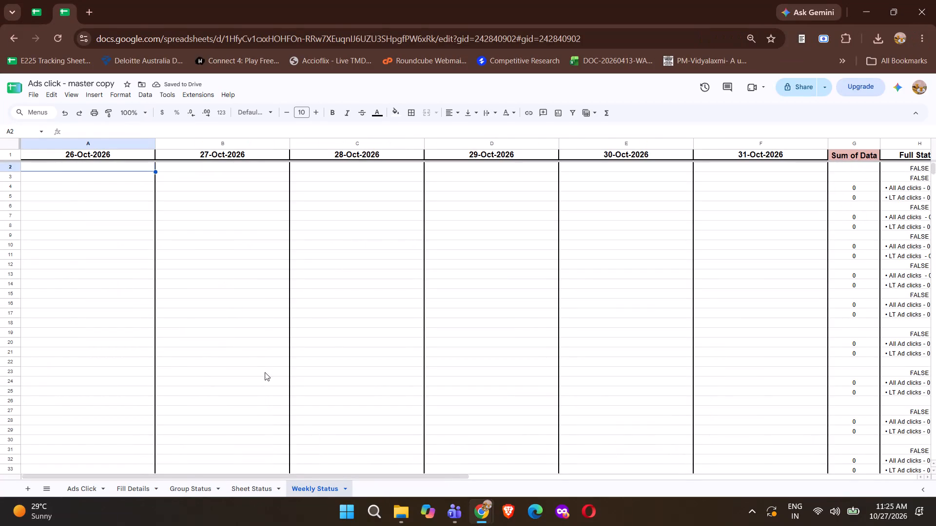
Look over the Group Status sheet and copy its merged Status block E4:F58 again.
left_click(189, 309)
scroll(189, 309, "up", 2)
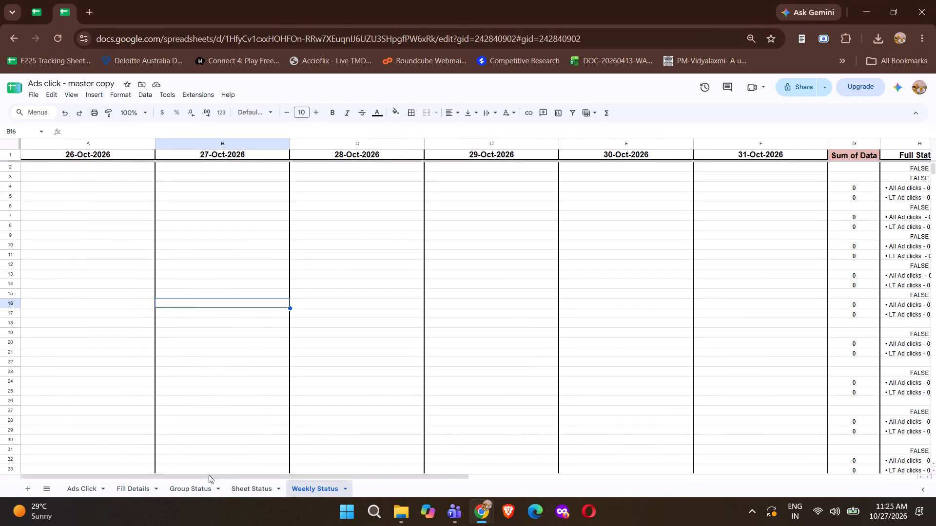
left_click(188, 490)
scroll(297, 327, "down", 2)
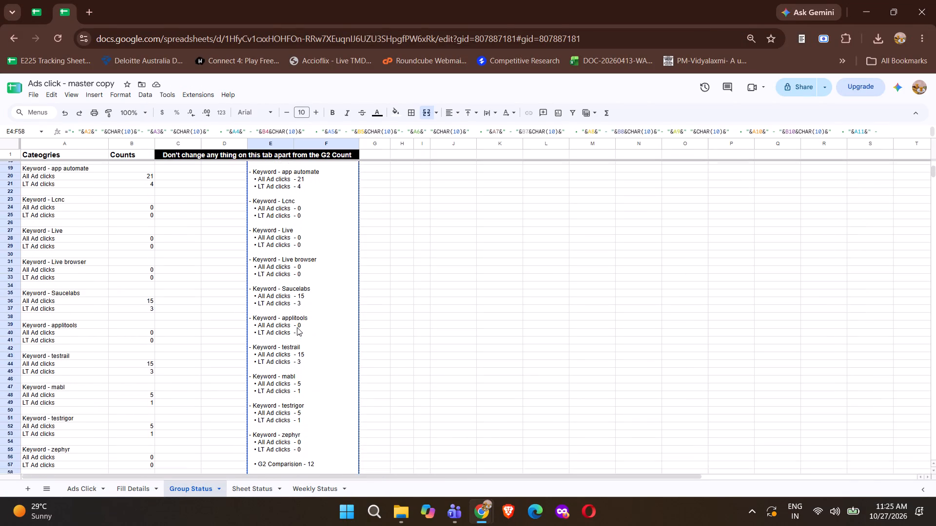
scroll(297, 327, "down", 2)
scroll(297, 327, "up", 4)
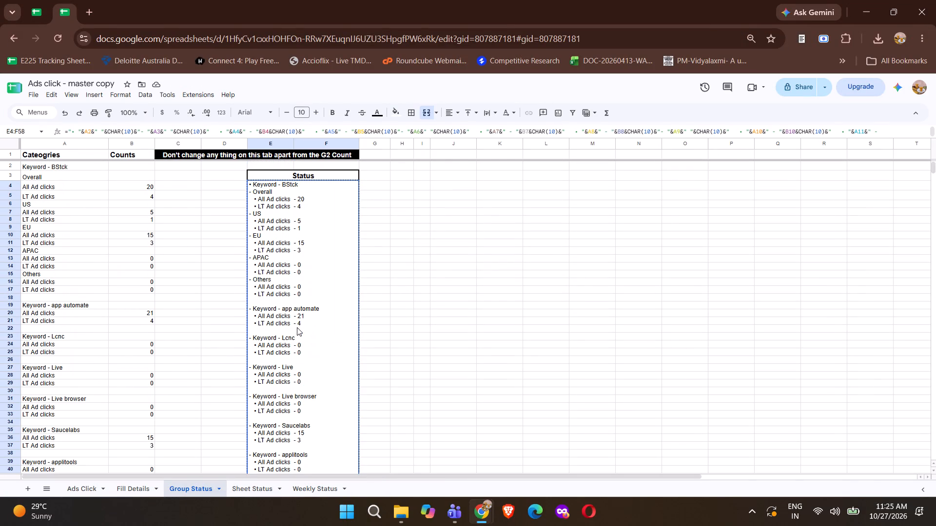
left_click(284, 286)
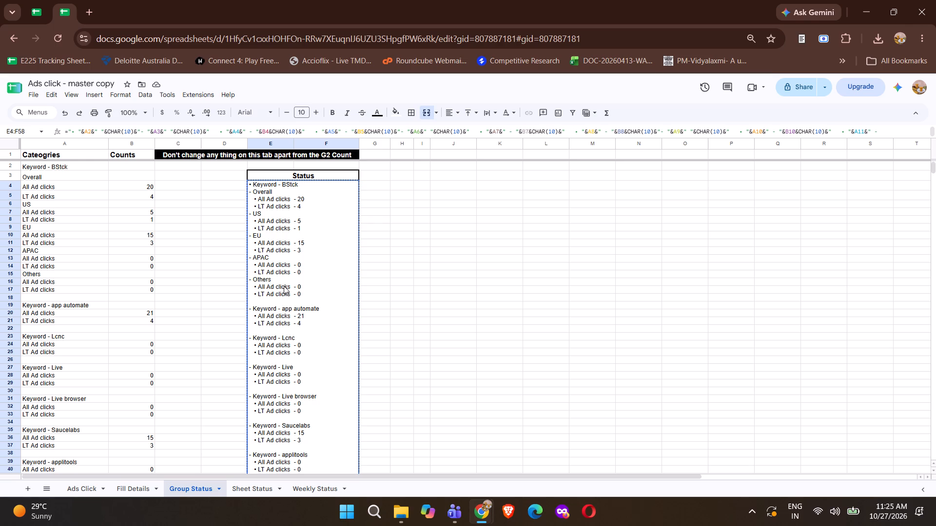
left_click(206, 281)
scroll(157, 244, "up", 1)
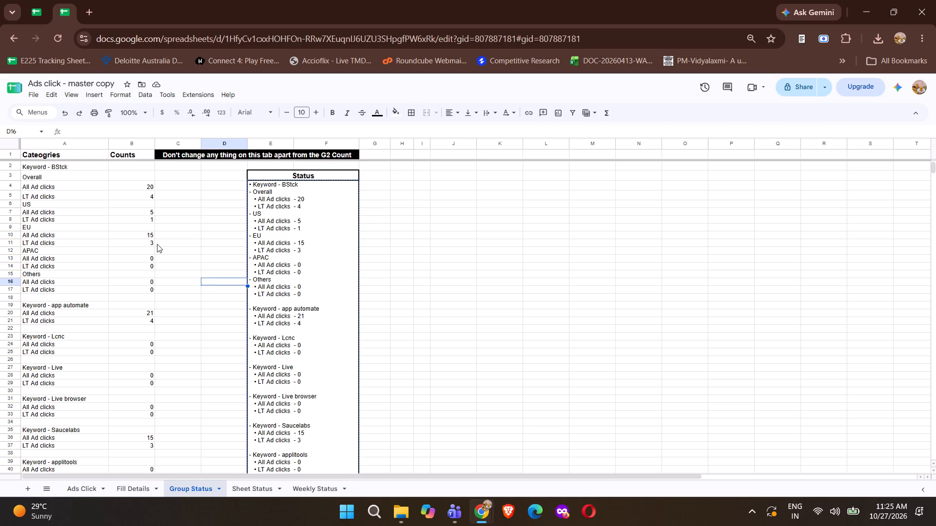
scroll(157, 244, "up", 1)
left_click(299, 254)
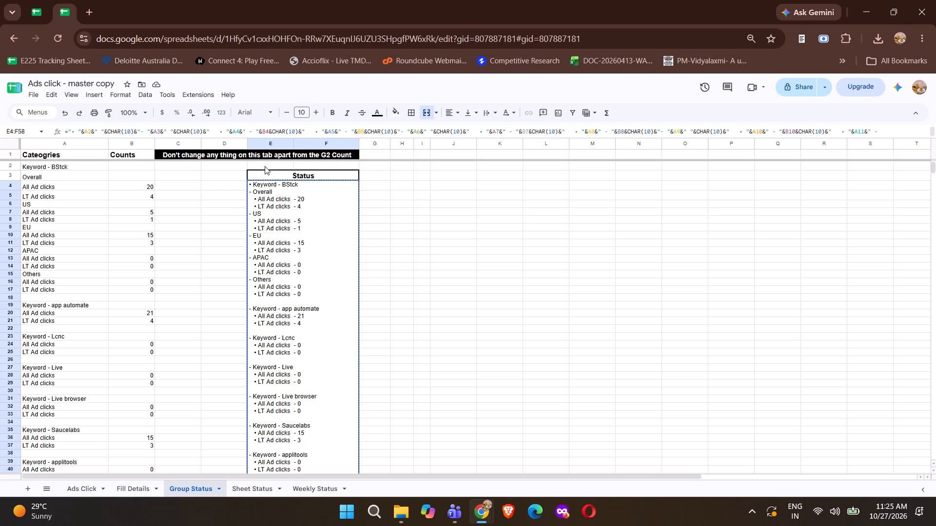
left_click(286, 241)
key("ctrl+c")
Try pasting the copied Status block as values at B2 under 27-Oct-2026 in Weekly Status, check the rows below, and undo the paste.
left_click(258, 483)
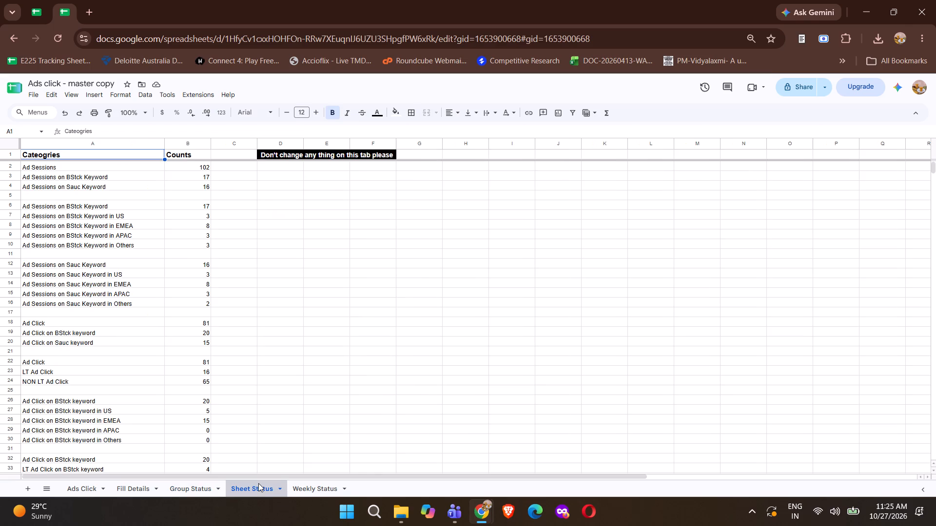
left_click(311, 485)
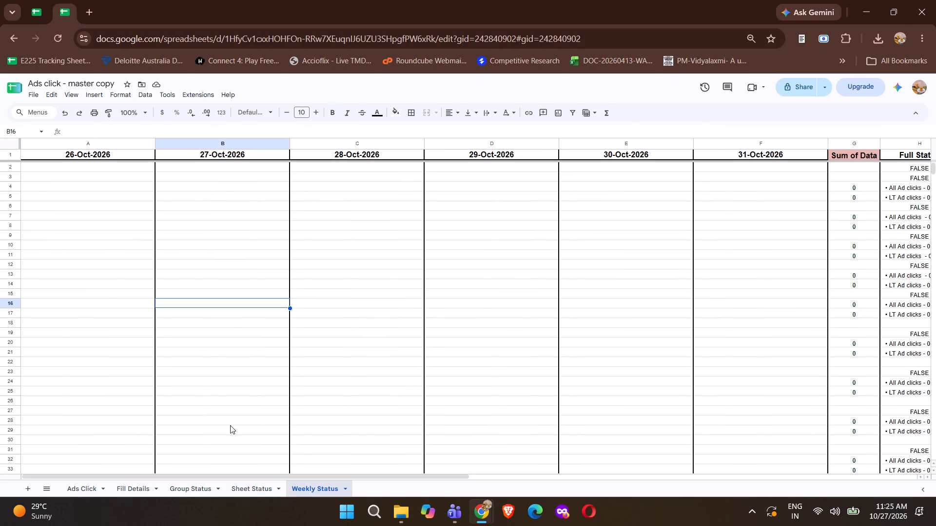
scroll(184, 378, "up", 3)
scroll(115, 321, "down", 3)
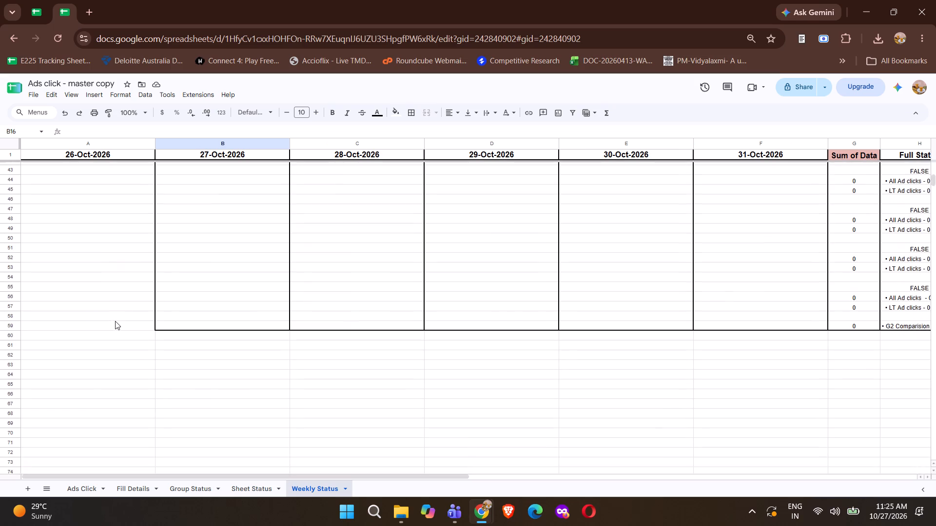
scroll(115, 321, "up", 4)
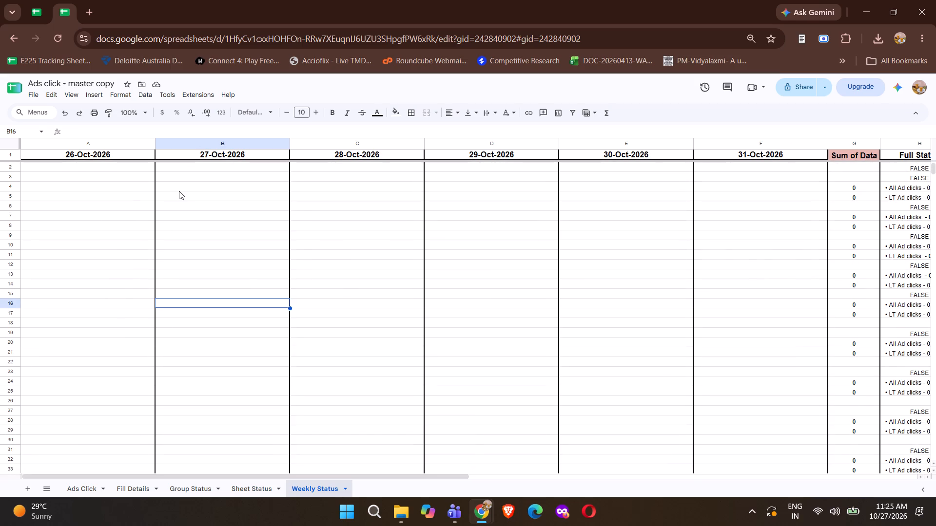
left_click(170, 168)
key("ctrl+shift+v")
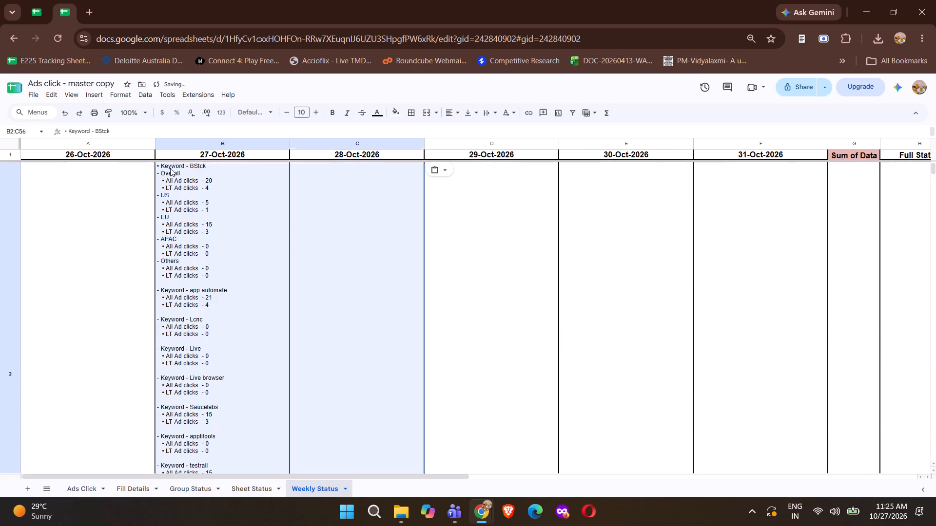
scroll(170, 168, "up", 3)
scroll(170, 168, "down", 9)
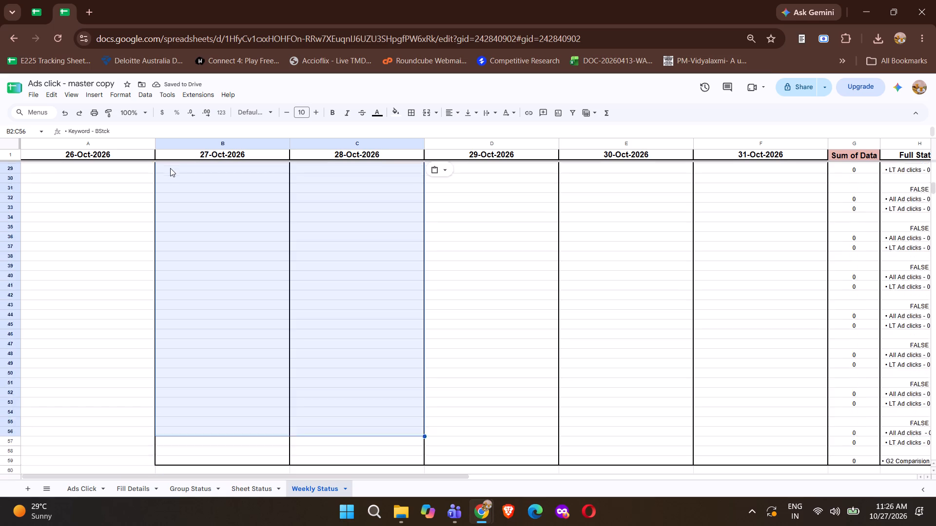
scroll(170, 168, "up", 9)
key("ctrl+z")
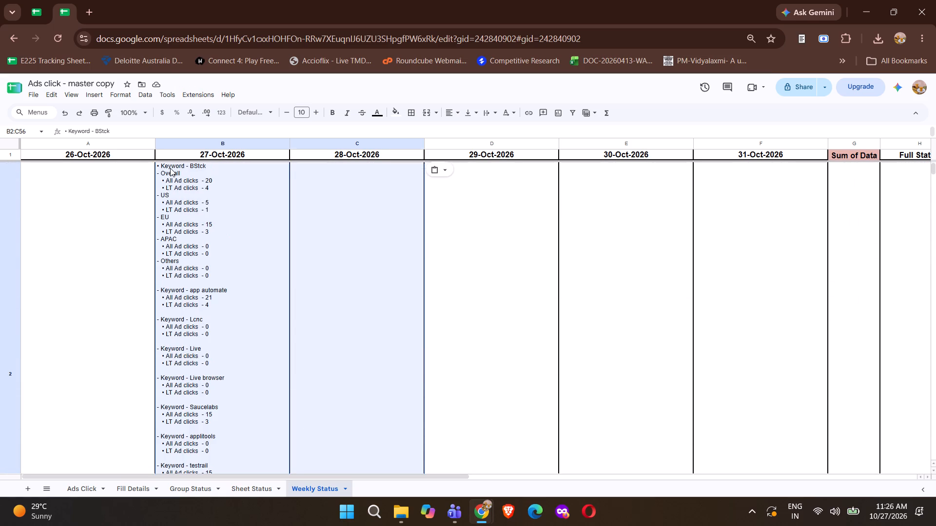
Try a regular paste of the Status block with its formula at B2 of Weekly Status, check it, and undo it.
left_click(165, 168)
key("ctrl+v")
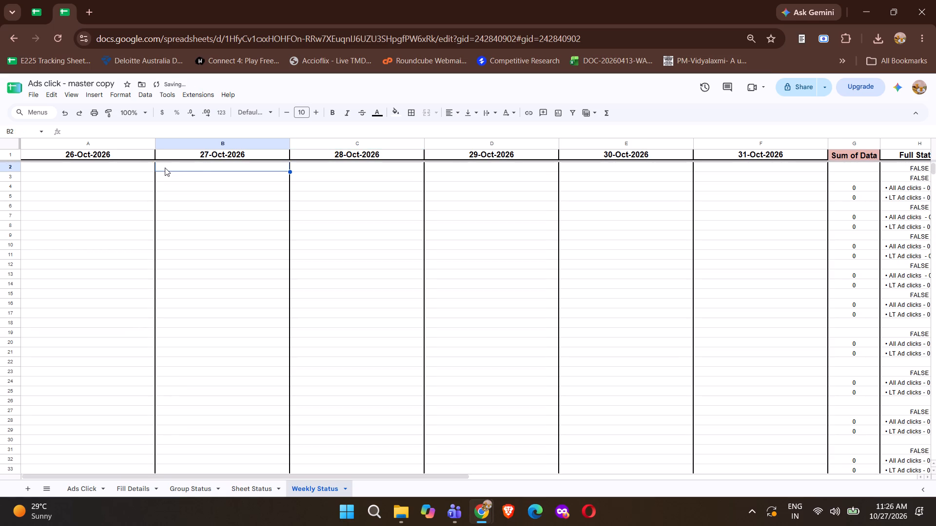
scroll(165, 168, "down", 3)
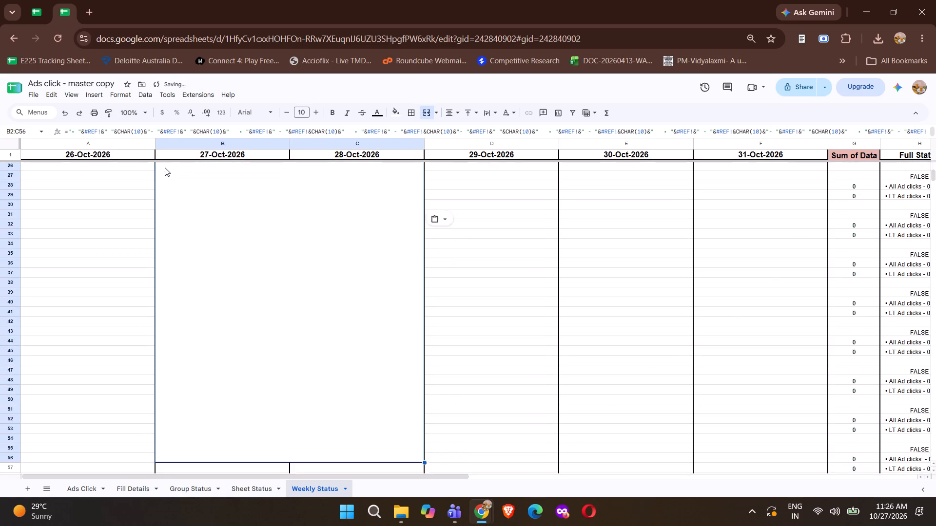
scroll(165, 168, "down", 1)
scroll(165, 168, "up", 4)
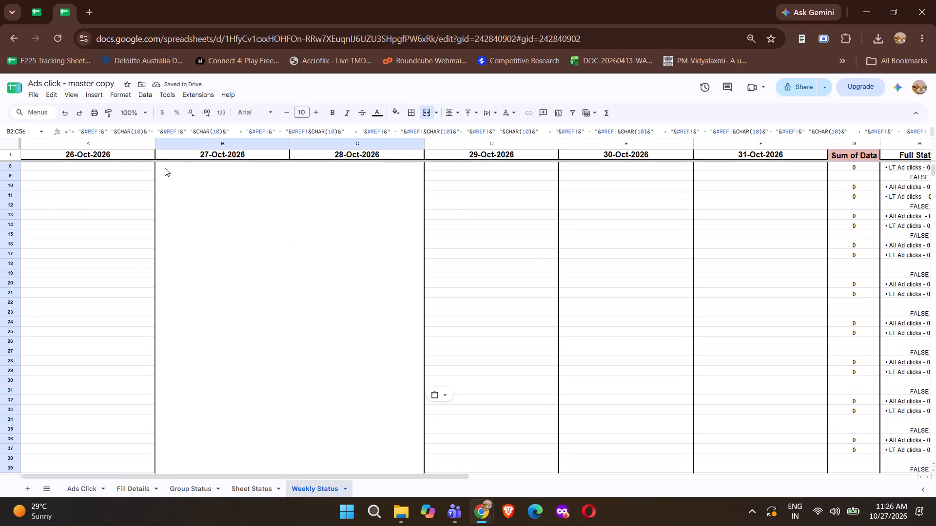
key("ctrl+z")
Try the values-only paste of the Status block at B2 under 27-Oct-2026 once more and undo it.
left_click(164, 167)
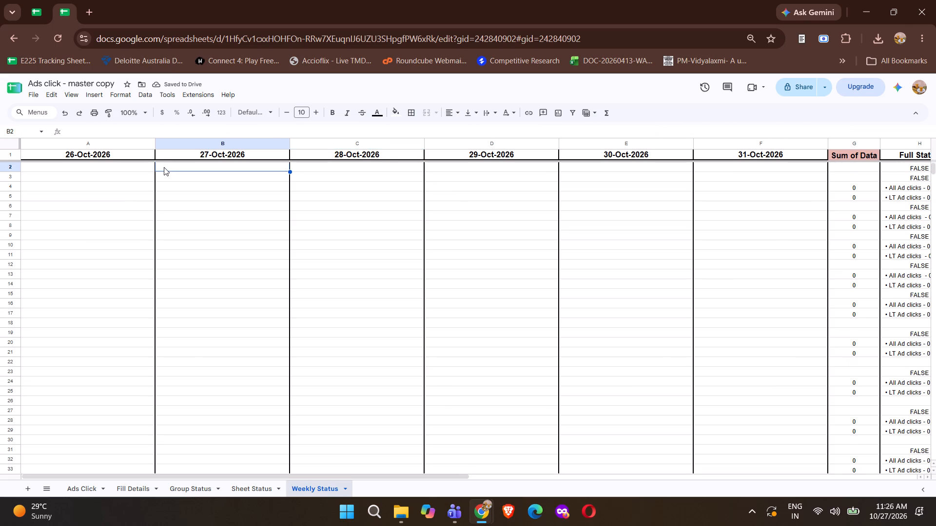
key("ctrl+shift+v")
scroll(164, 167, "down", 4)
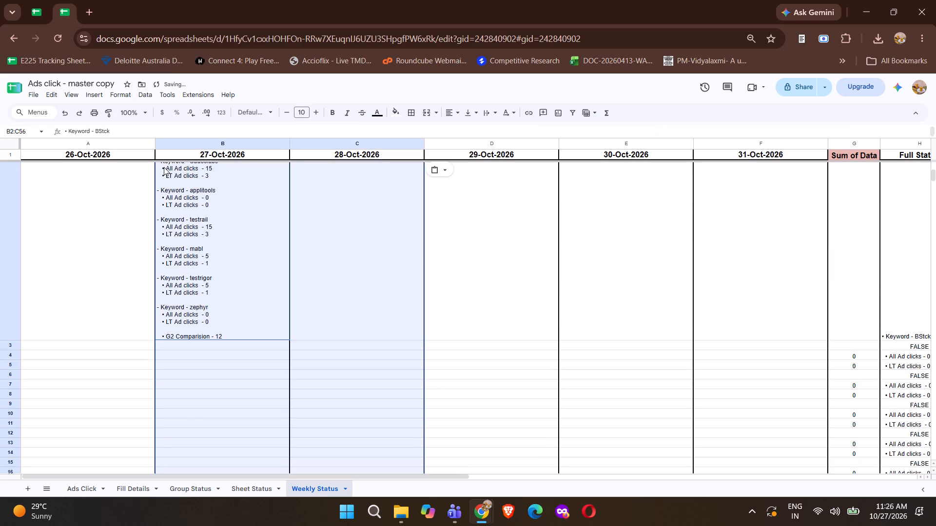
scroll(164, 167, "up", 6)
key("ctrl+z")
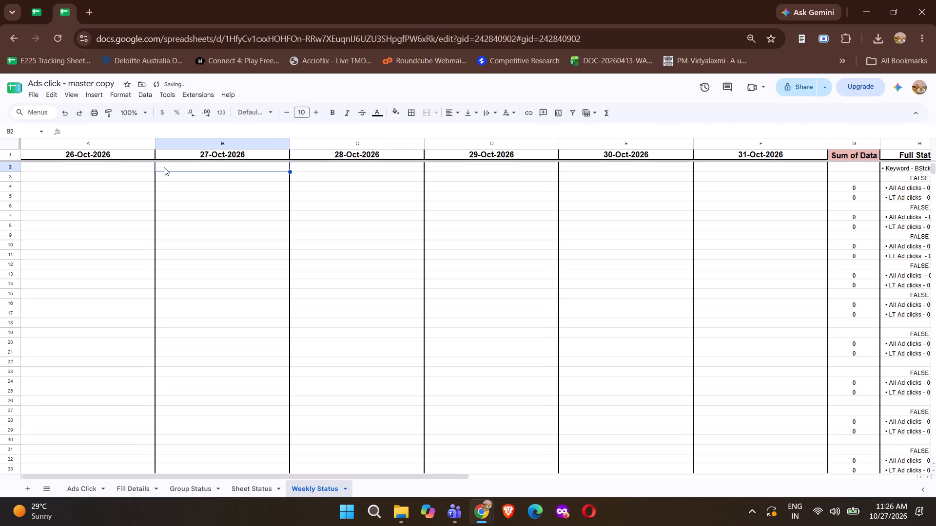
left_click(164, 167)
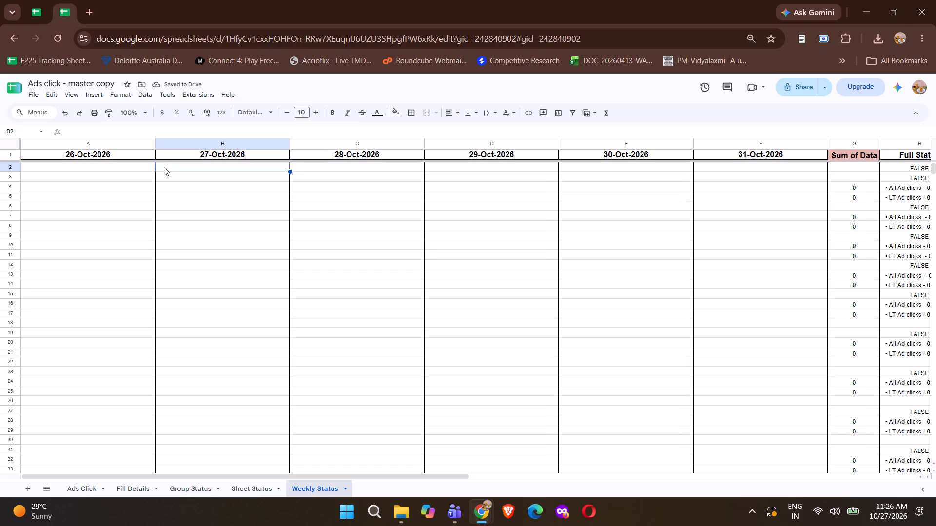
Inspect the formula behind the merged Status block on Group Status and compare the block with the category counts beside it.
left_click(193, 489)
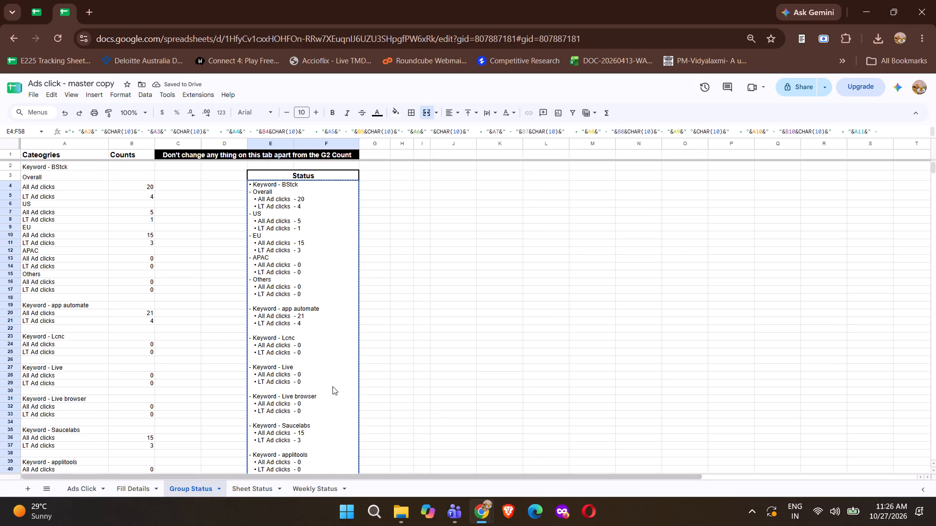
double_click(332, 386)
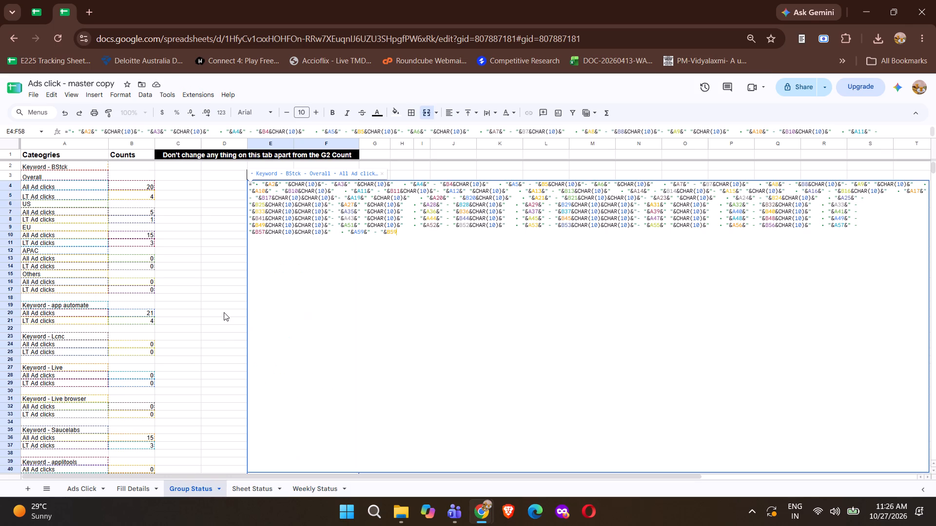
left_click(222, 311)
left_click(183, 264)
scroll(183, 264, "down", 1)
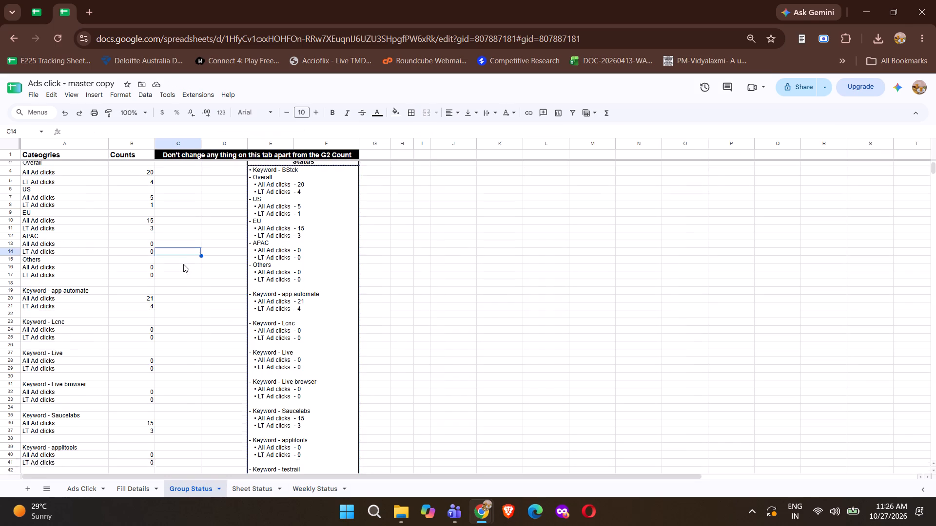
scroll(183, 264, "down", 1)
scroll(183, 264, "up", 4)
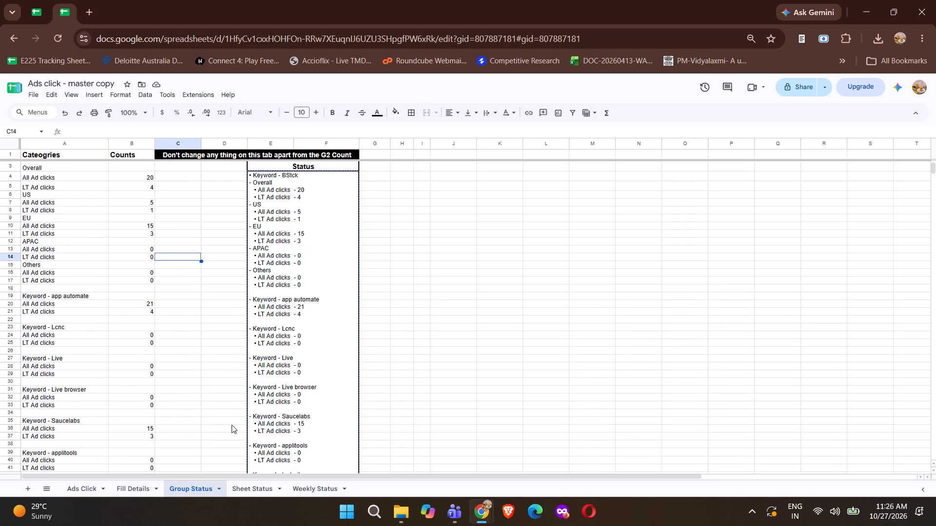
Return to Weekly Status and inspect the date formula in header cell A1 without changing it.
left_click(254, 491)
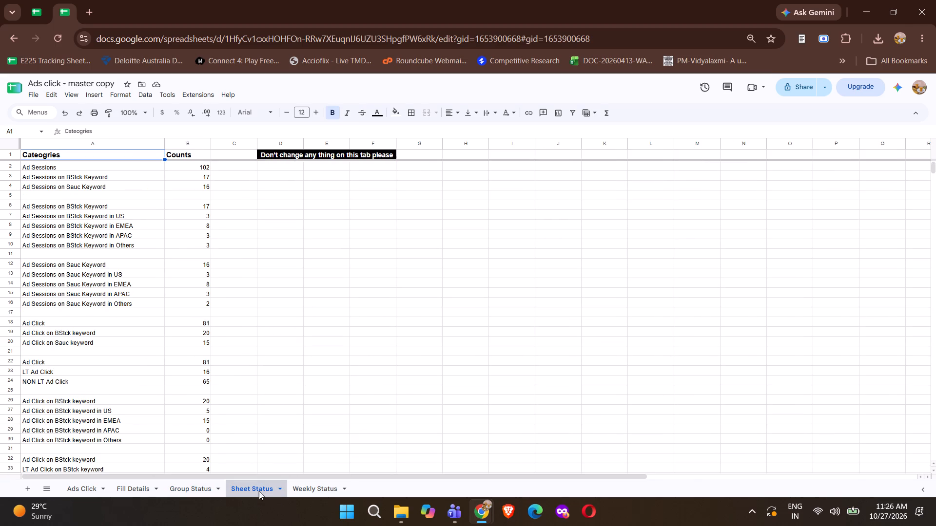
left_click(309, 496)
left_click(205, 336)
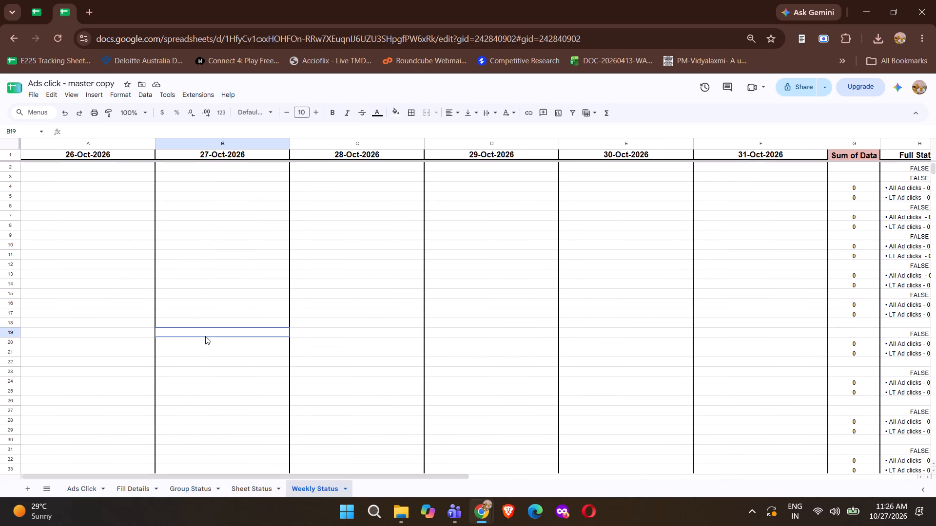
scroll(103, 284, "up", 2)
double_click(72, 156)
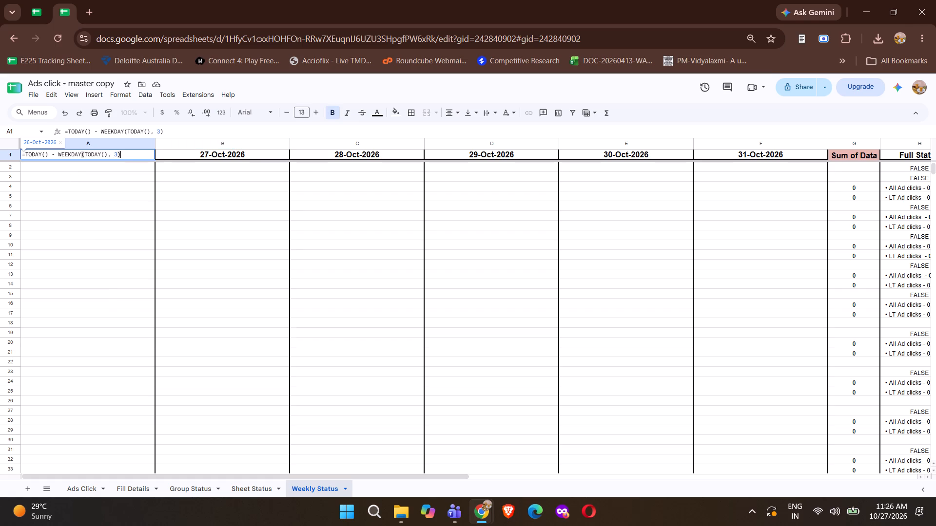
left_click(160, 213)
scroll(160, 213, "up", 3)
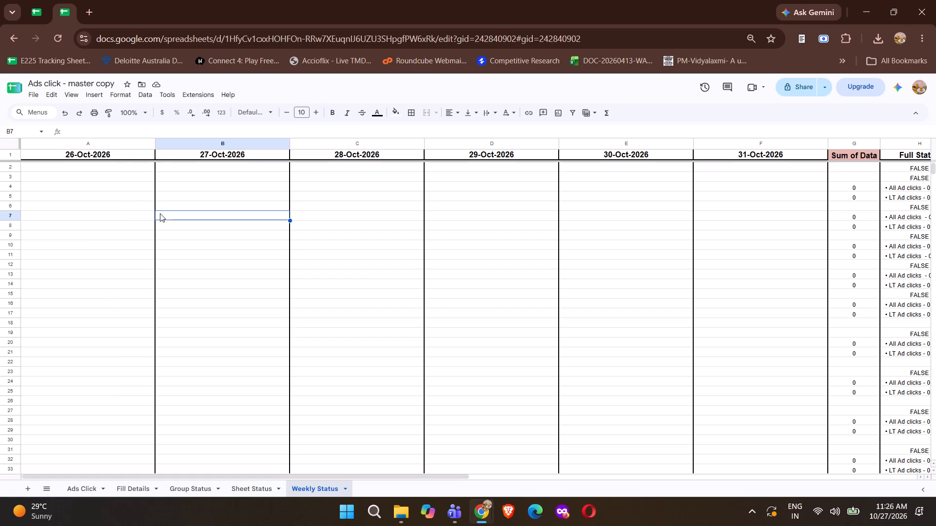
On the Ads Click sheet, enter 1 for Applitools under APAC.
left_click(243, 492)
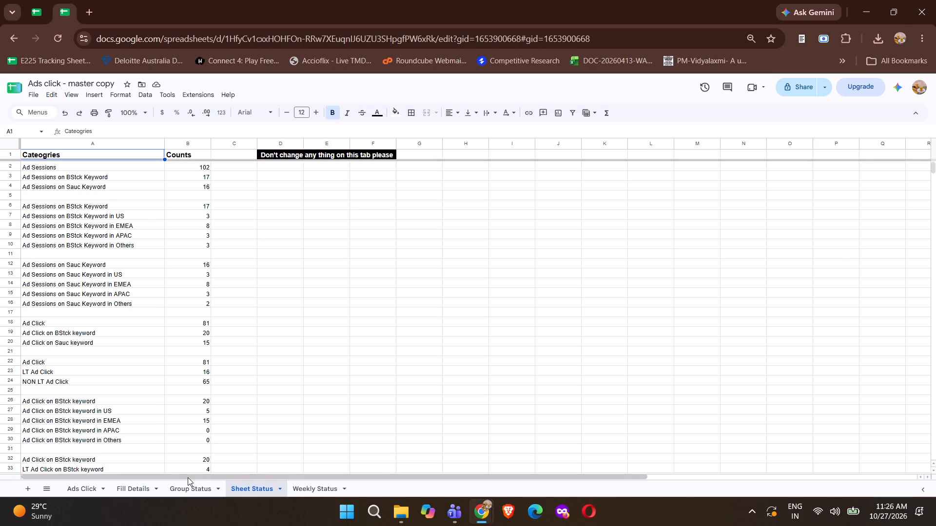
left_click(183, 482)
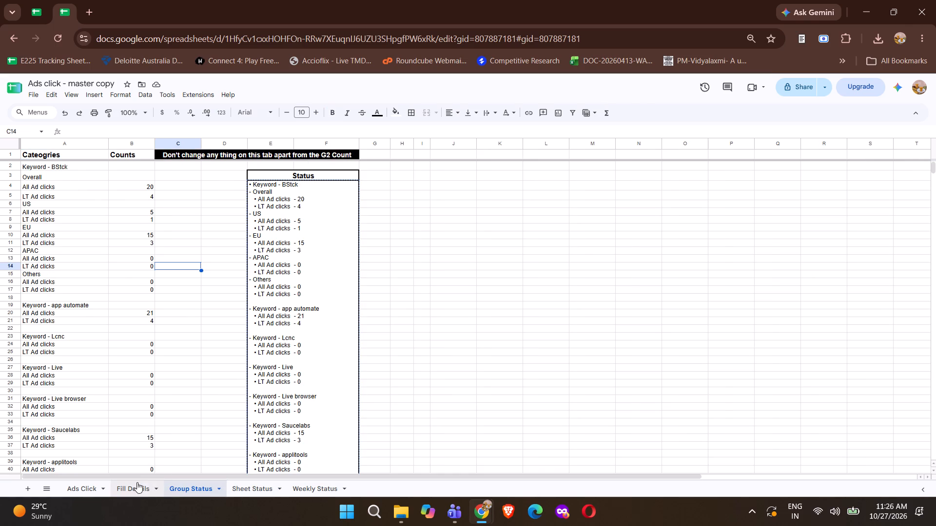
left_click(132, 484)
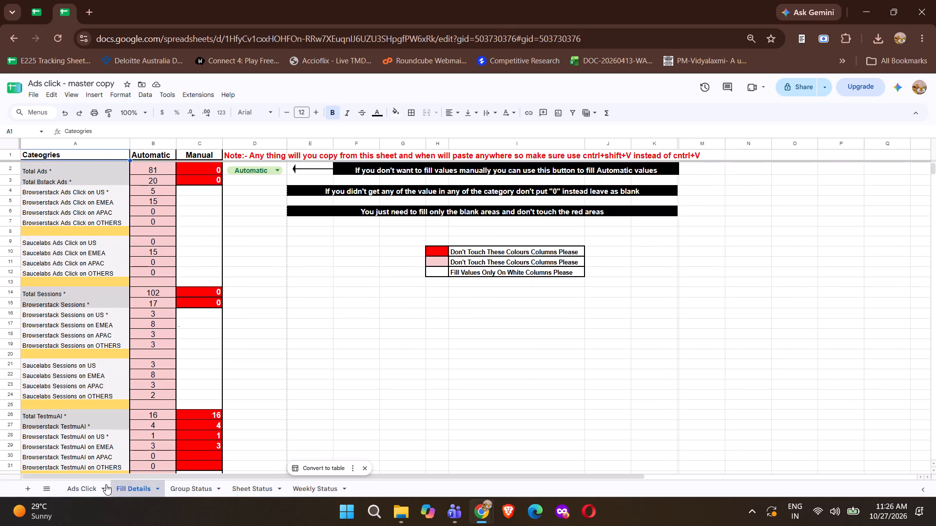
left_click(92, 484)
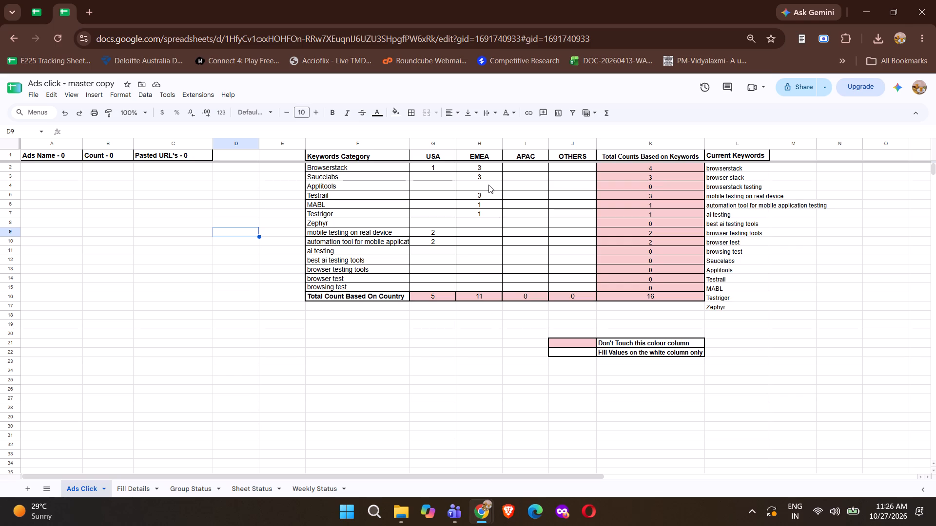
left_click(527, 185)
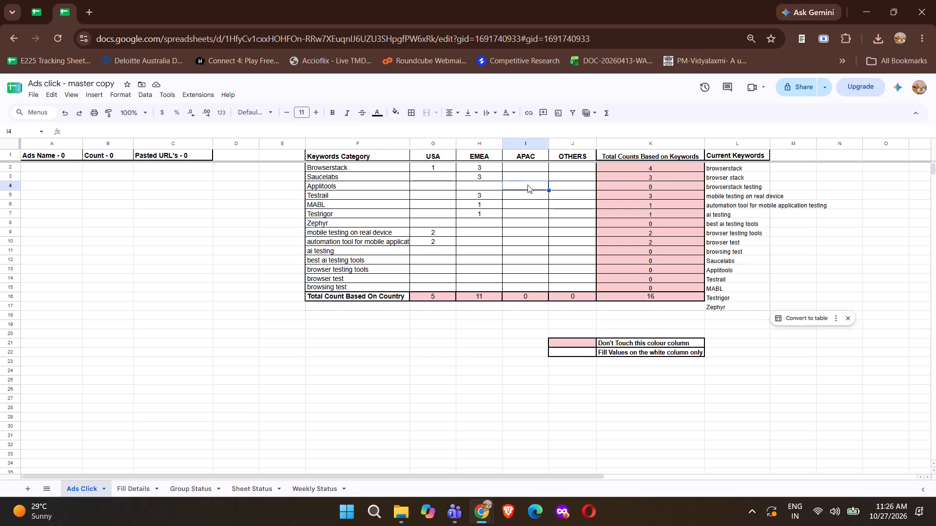
key("1")
key("Return")
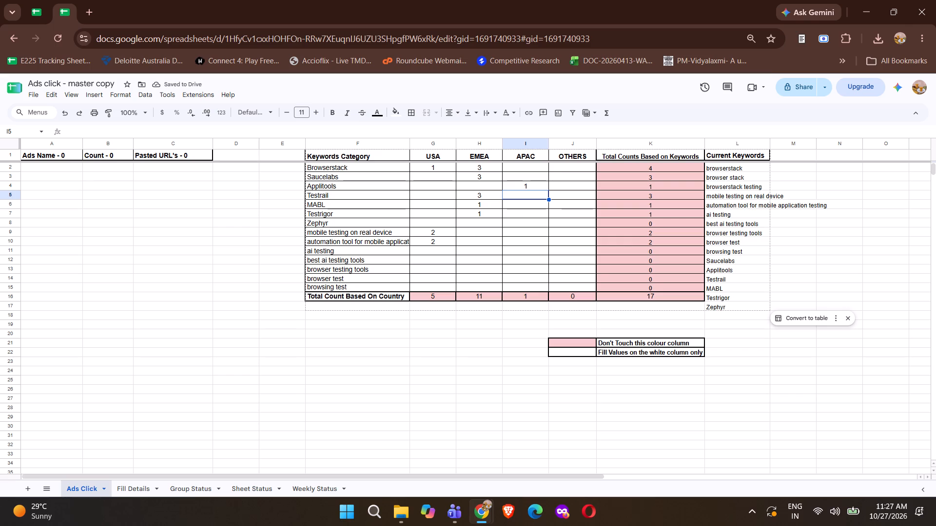
Enter 1 for Browserstack under OTHERS in the keyword count table.
key("Right")
key("Up")
key("Up")
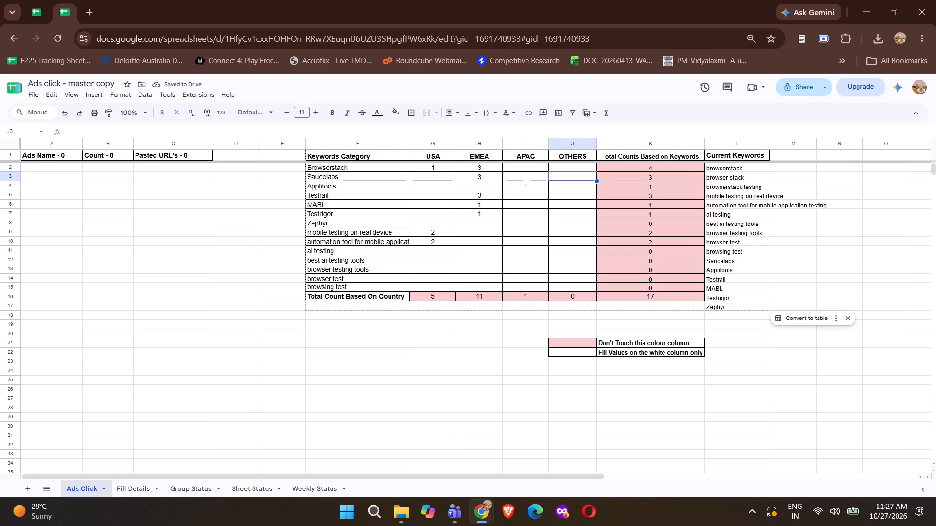
key("Up")
key("Up")
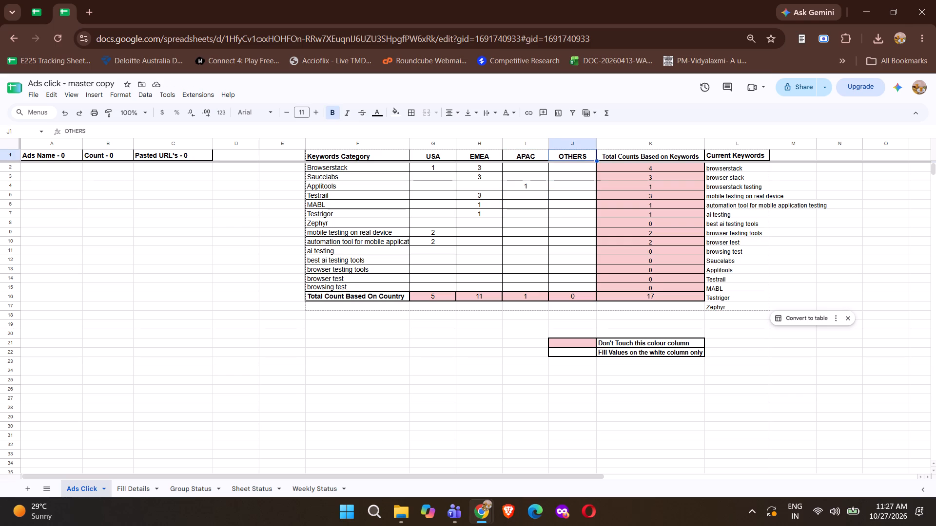
key("Down")
key("1")
key("Return")
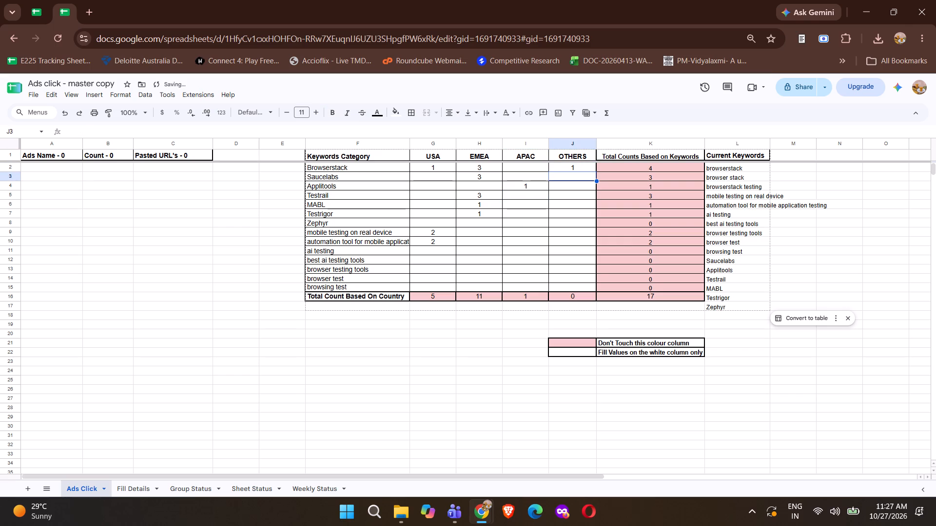
Set the Testrail count under EMEA to 2.
key("Left")
key("Left")
key("Left")
key("Right")
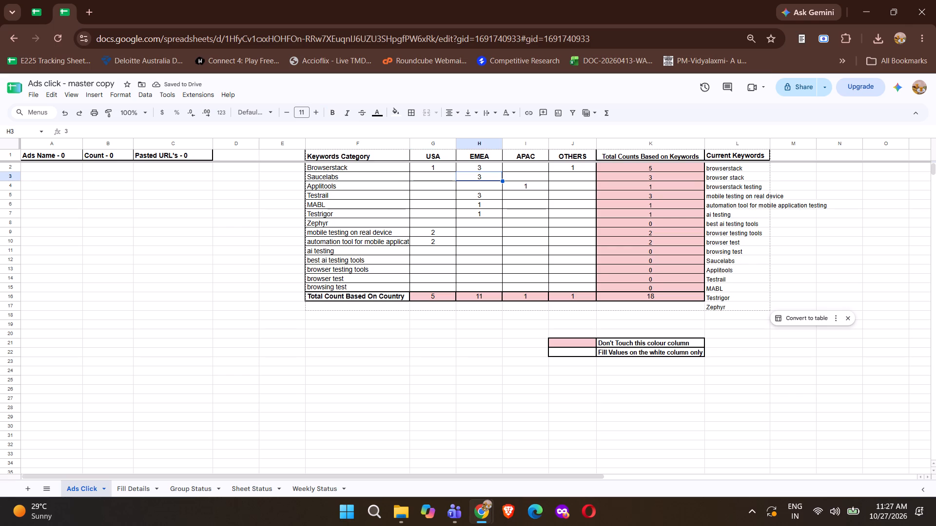
key("Down")
key("Down")
key("2")
key("Return")
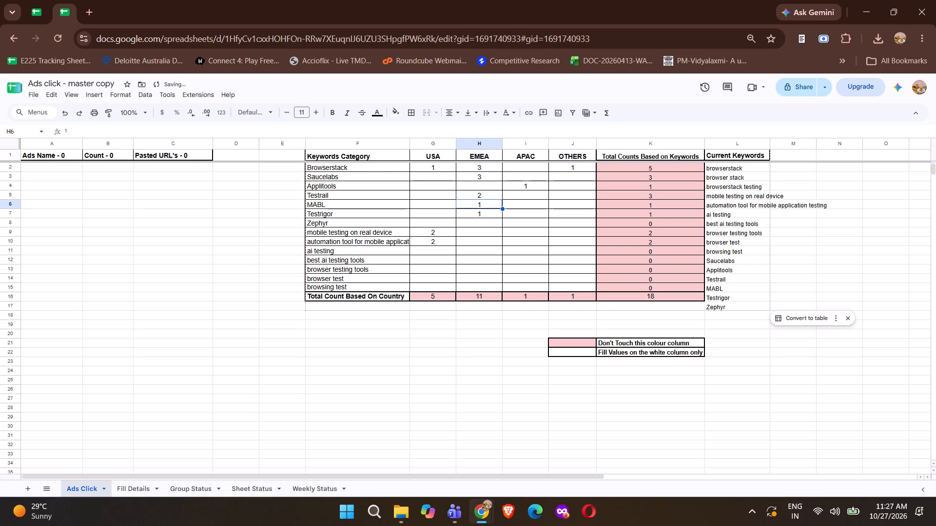
Enter 1 under EMEA for both mobile testing on real device and automation tool for mobile application testing.
key("Down")
key("Down")
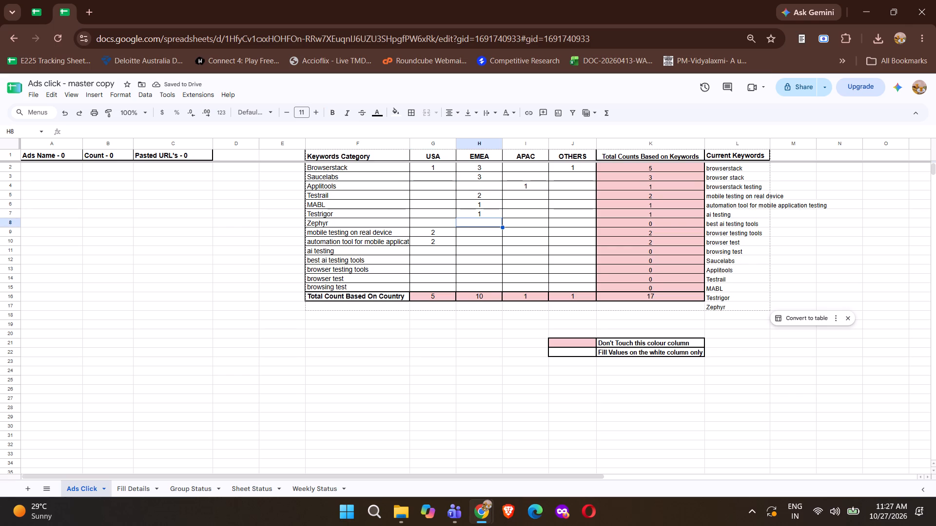
key("Down")
key("1")
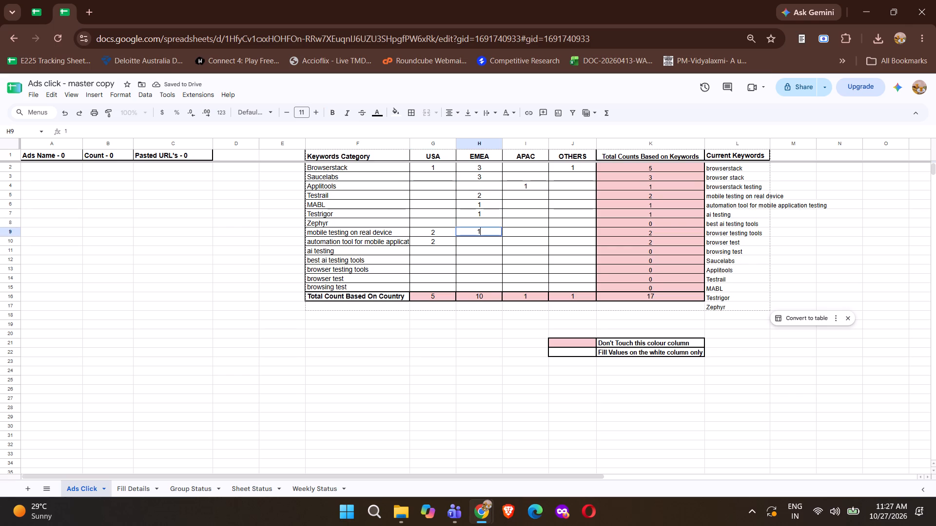
key("Return")
key("1")
key("Return")
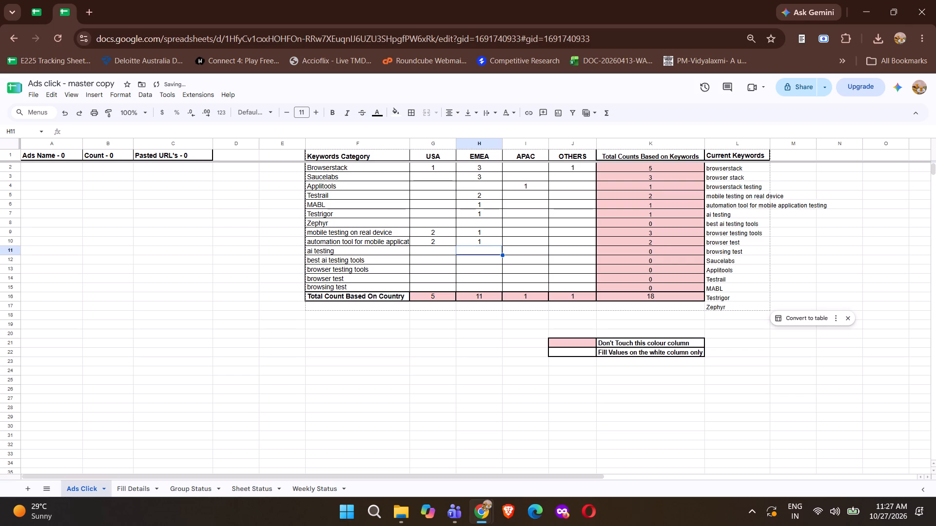
Set the USA counts for mobile testing on real device and automation tool for mobile application testing to 1 each.
key("Left")
key("Up")
key("Up")
key("Down")
key("Up")
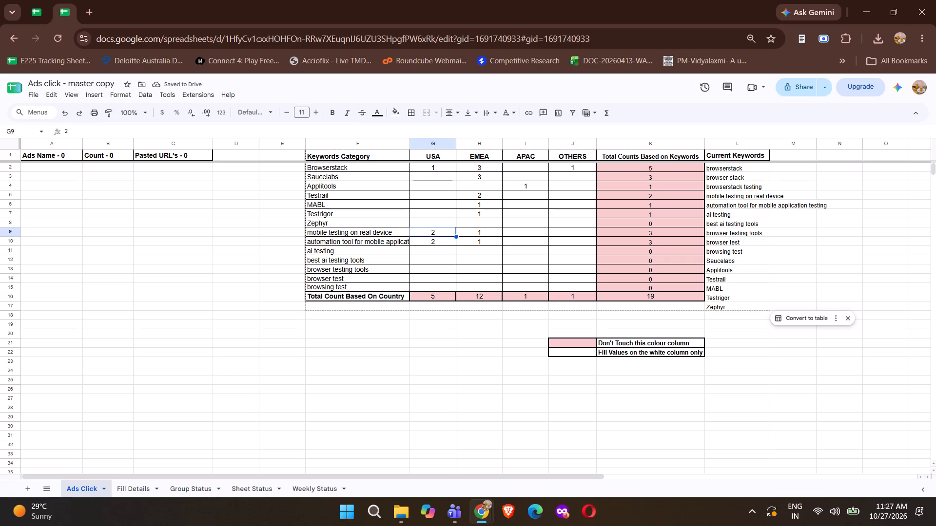
key("BackSpace")
key("1")
key("Return")
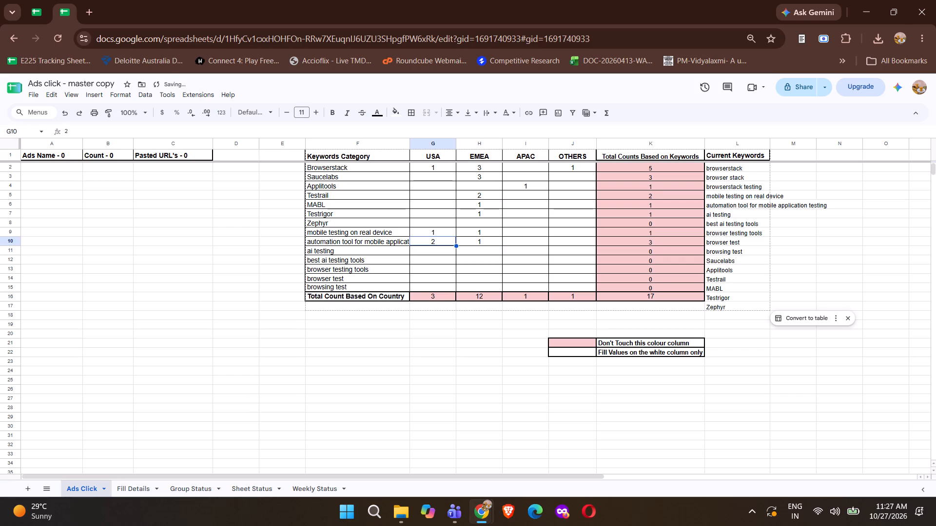
key("1")
key("Return")
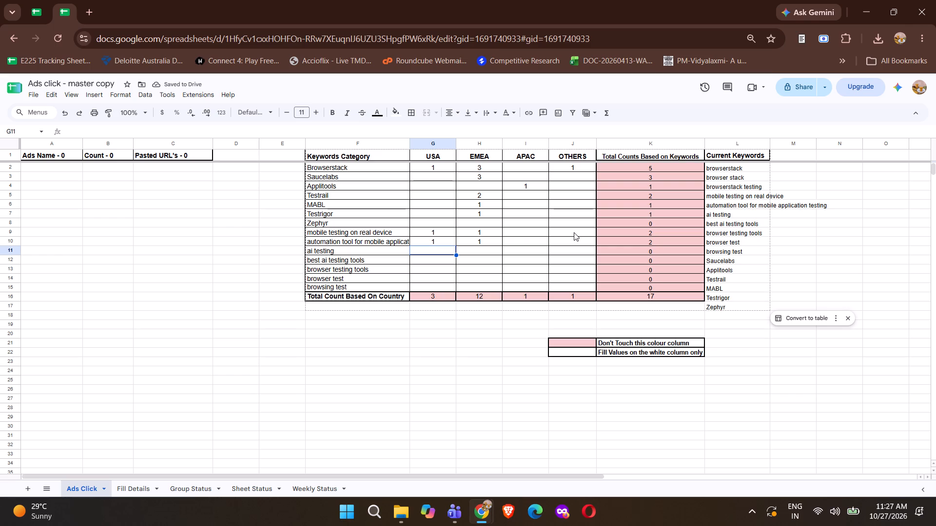
Review the automatic and manual figures on Fill Details against the category counts and Status block on Group Status.
left_click(139, 485)
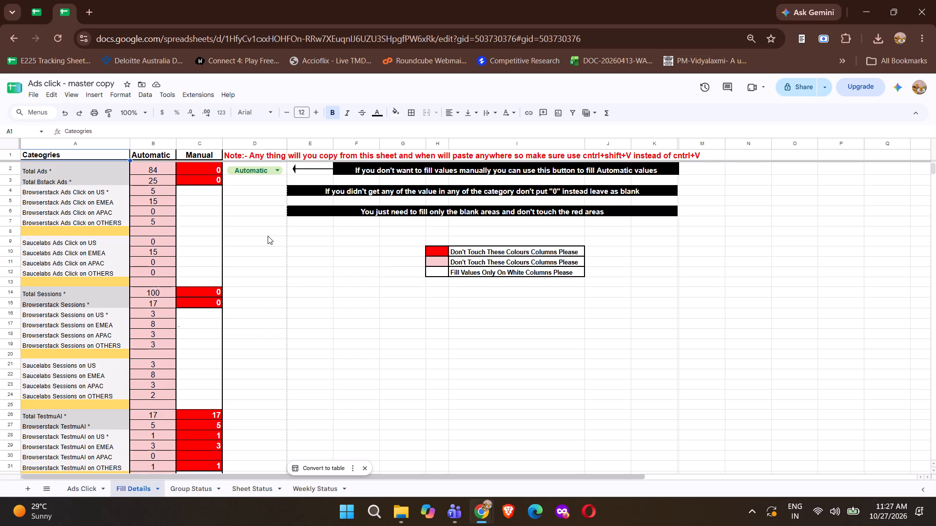
scroll(268, 236, "down", 4)
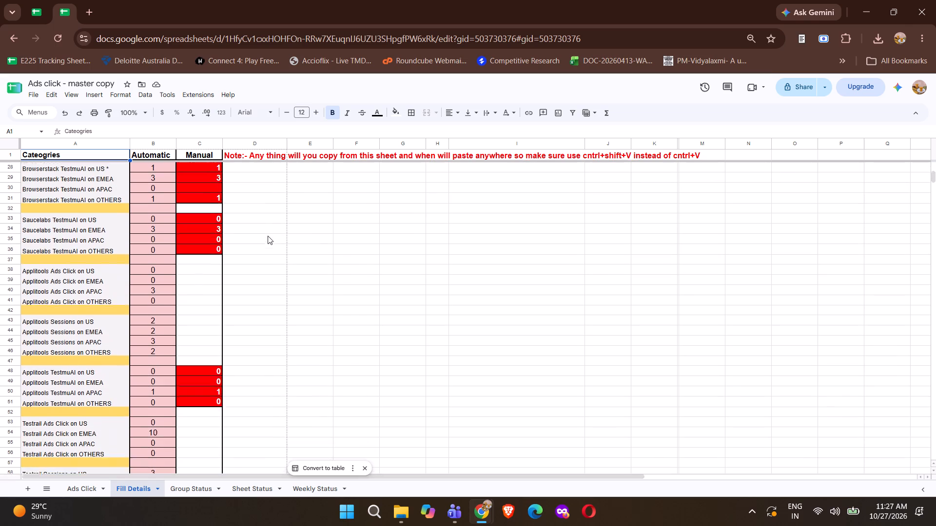
scroll(268, 236, "down", 7)
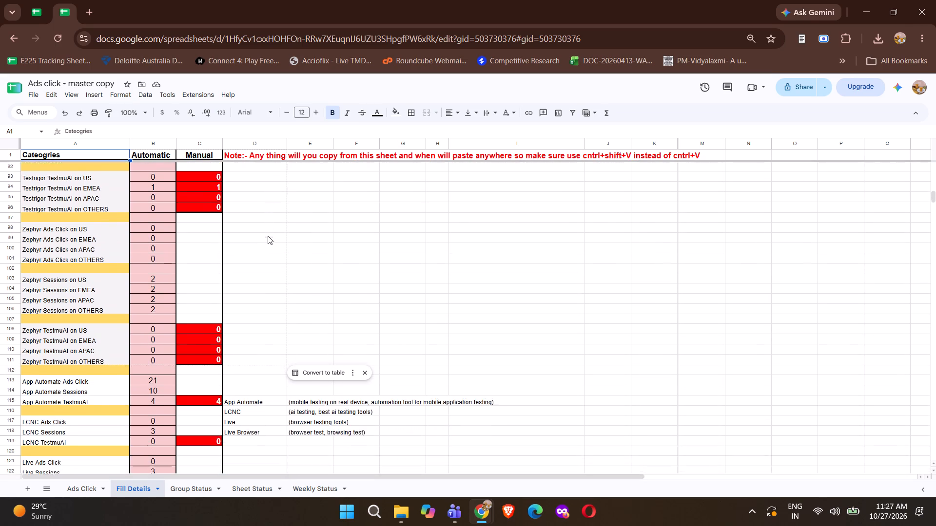
scroll(268, 236, "down", 1)
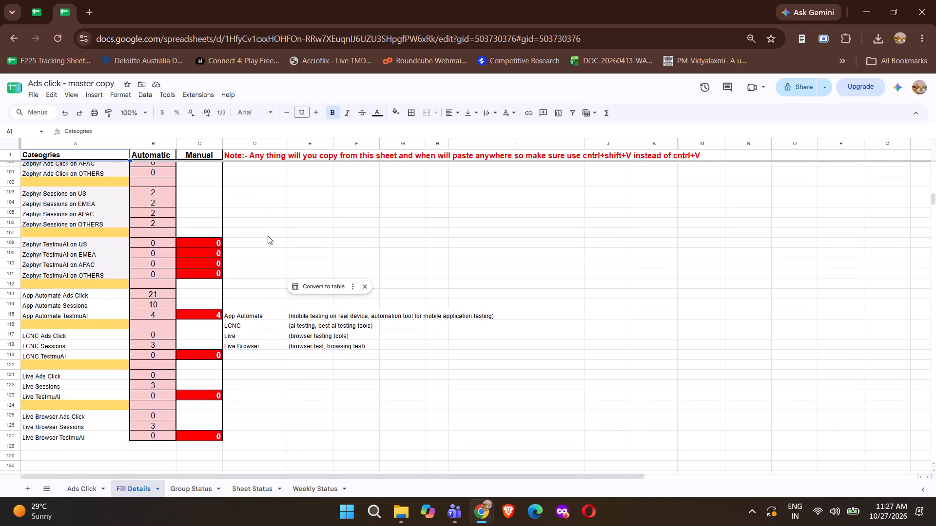
left_click(190, 483)
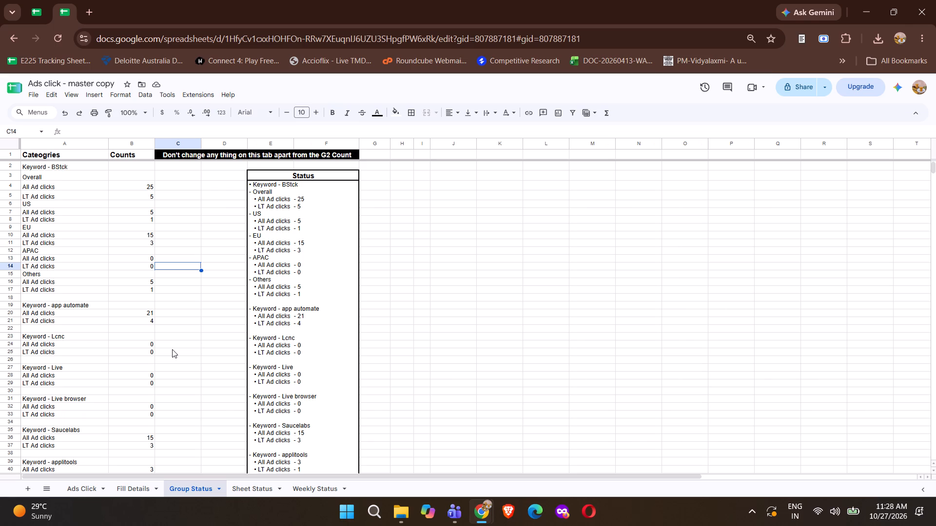
scroll(172, 349, "down", 2)
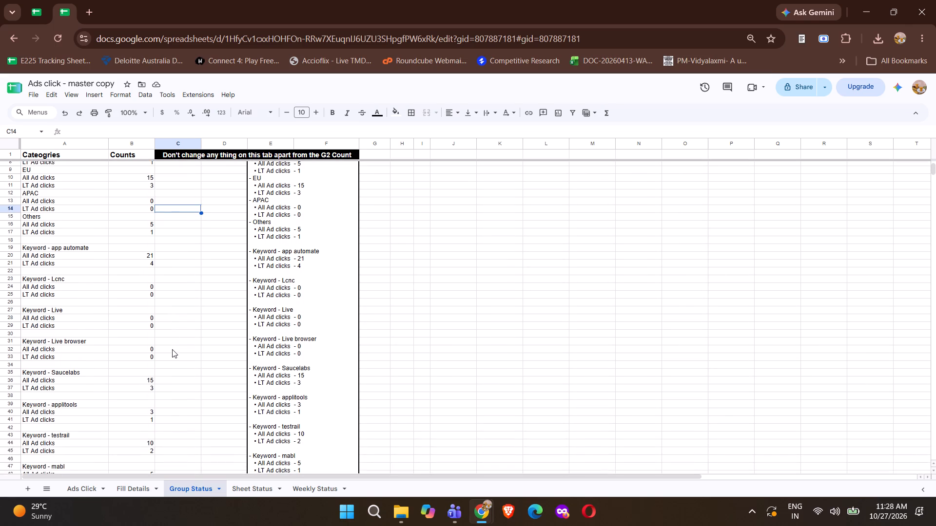
scroll(172, 349, "down", 1)
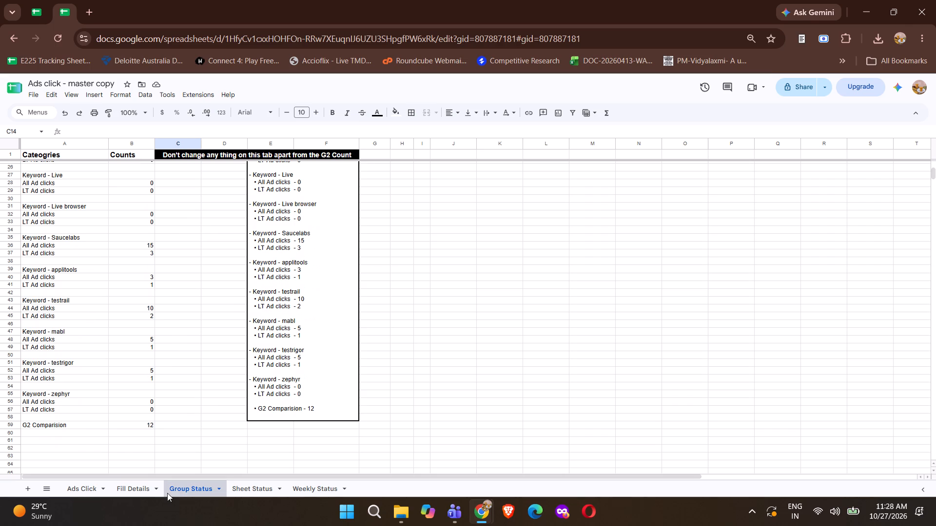
left_click(128, 487)
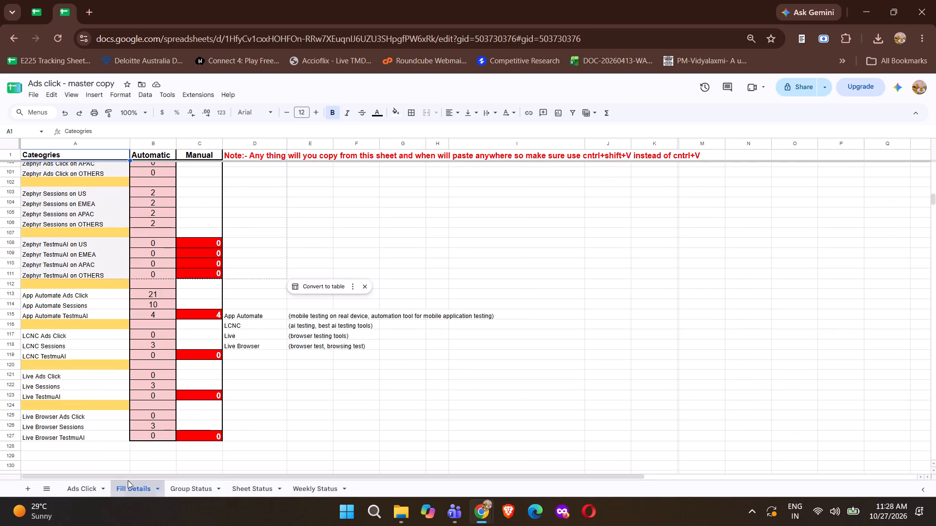
scroll(114, 368, "up", 6)
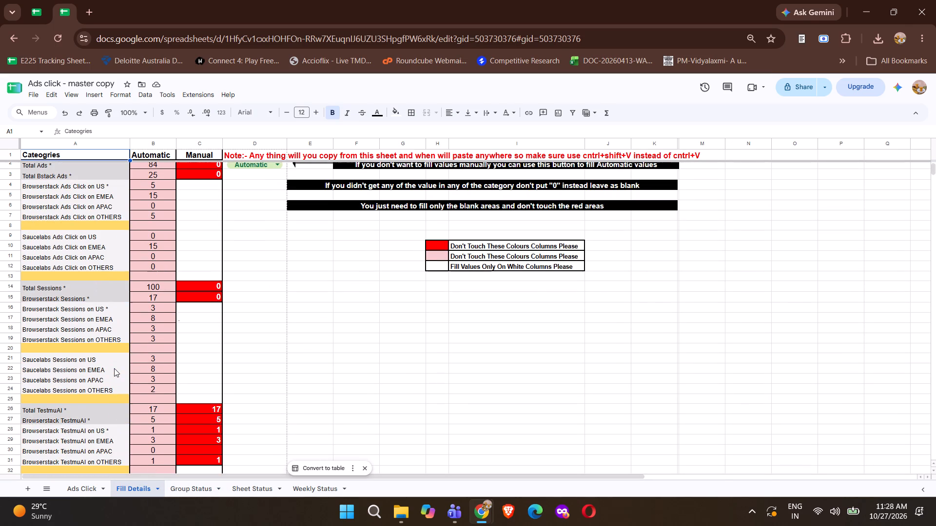
Look through the ad session and ad click category counts on Sheet Status.
left_click(255, 485)
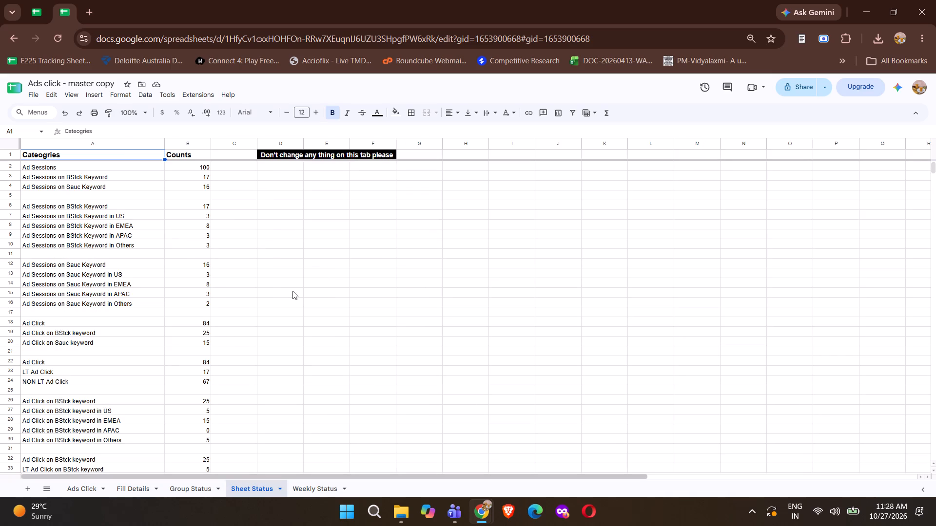
scroll(297, 295, "down", 1)
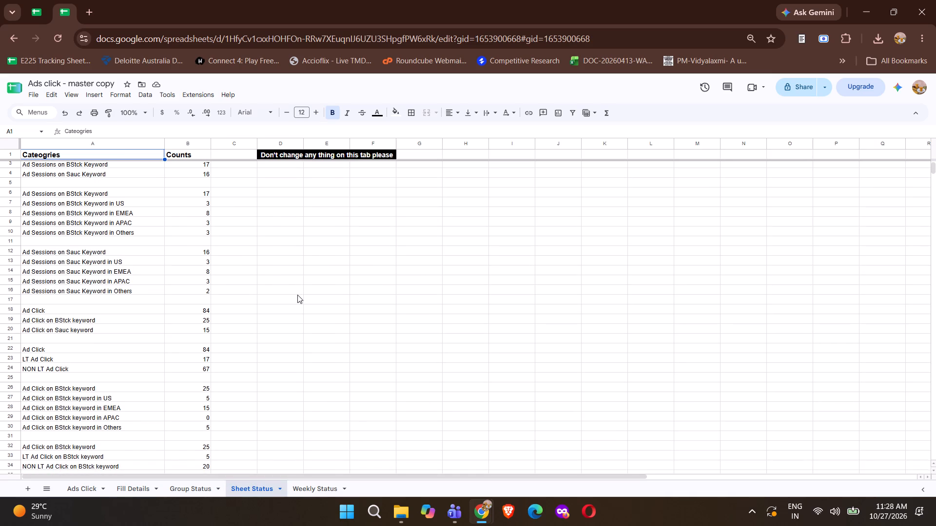
scroll(297, 295, "down", 2)
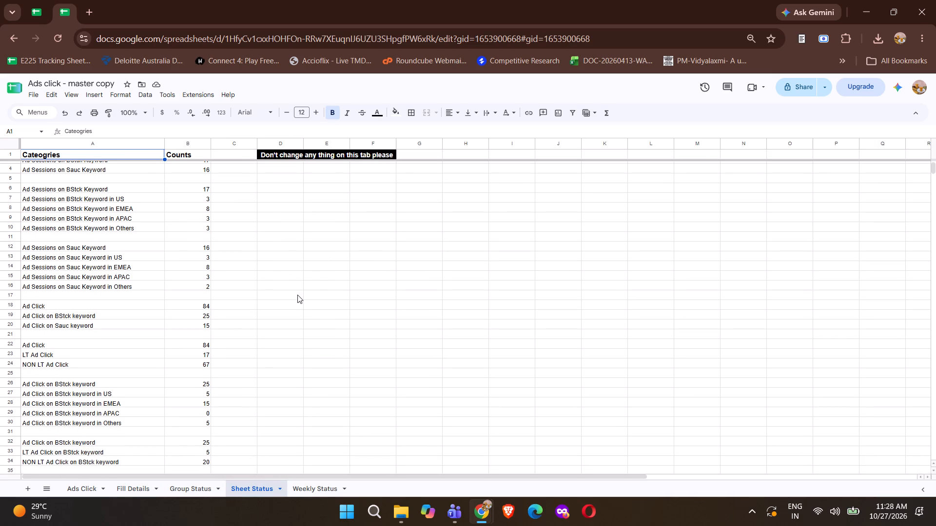
scroll(297, 295, "down", 2)
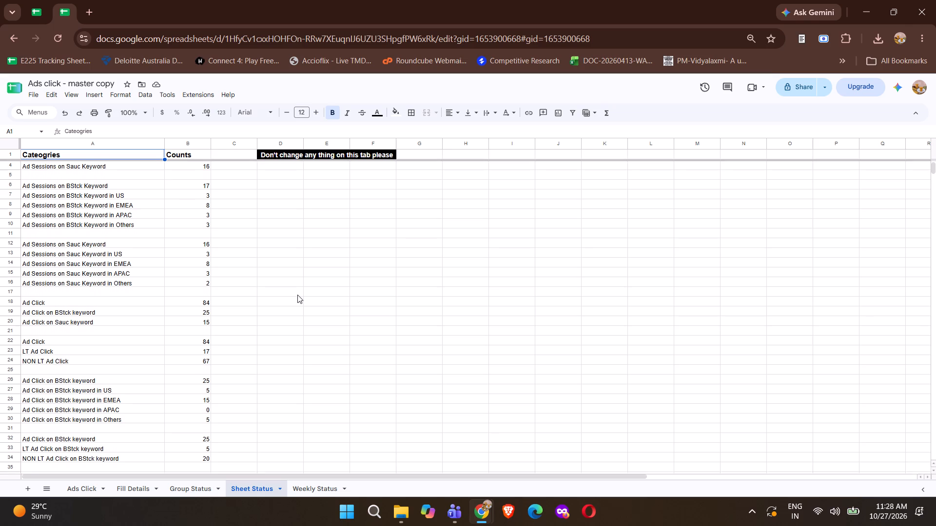
scroll(297, 295, "down", 3)
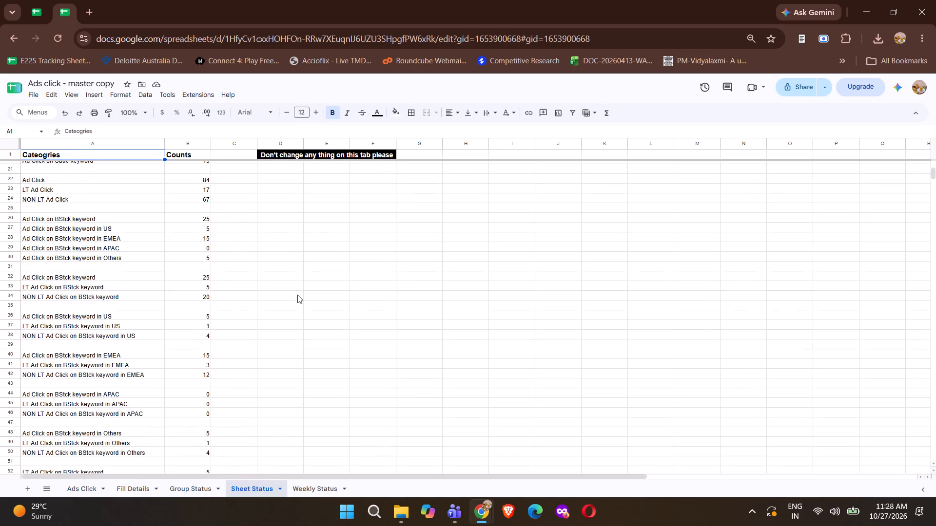
scroll(297, 295, "up", 2)
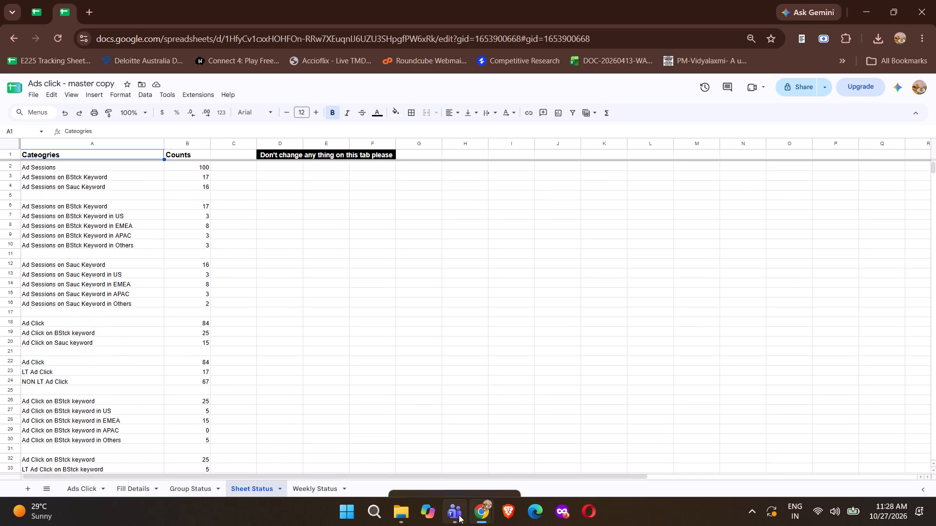
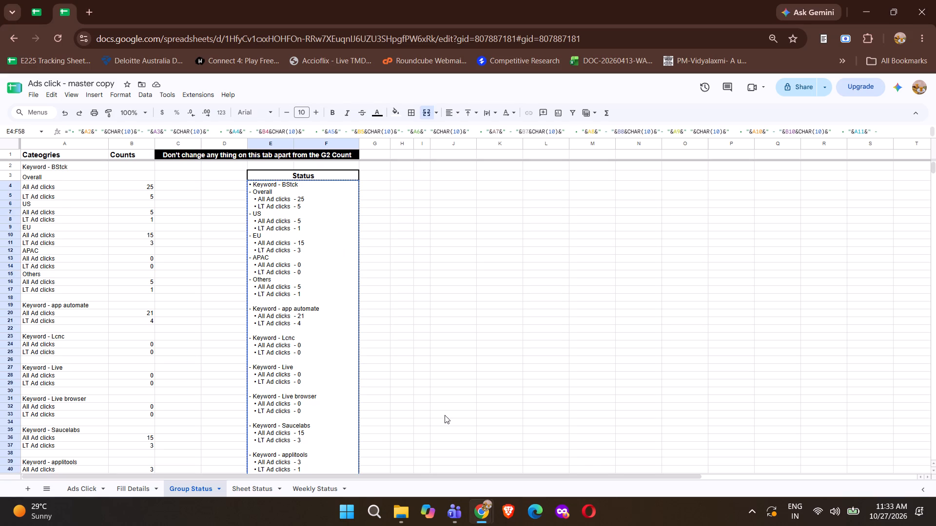
Paste the copied Status block as values only into cell L4 on Group Status.
left_click(544, 178)
left_click(550, 187)
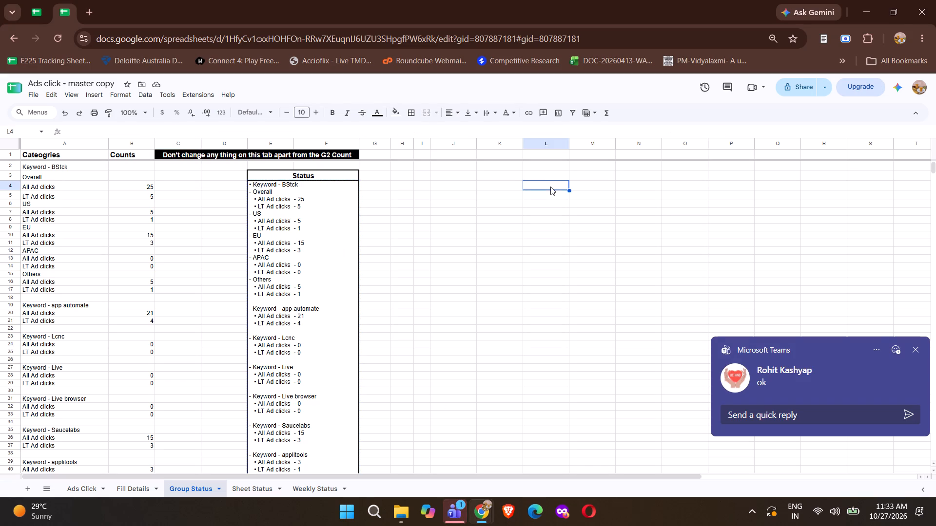
key("ctrl+shift+v")
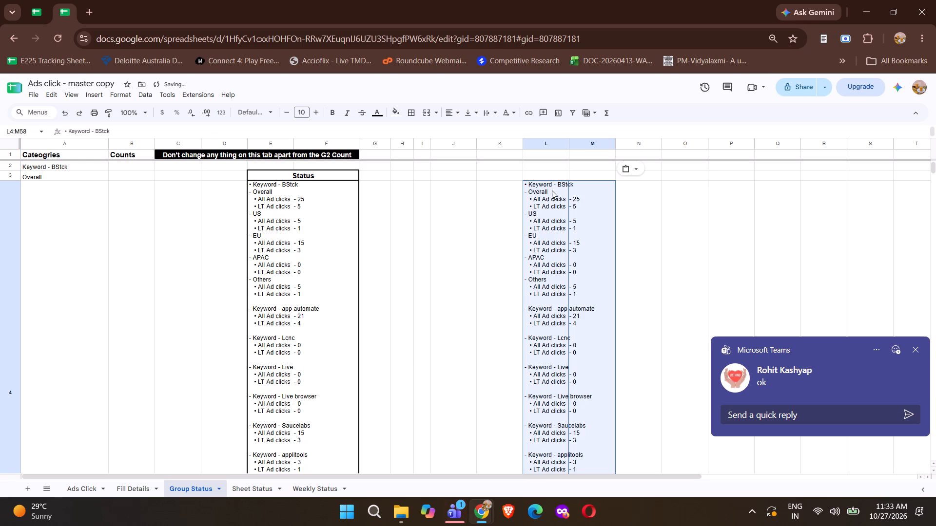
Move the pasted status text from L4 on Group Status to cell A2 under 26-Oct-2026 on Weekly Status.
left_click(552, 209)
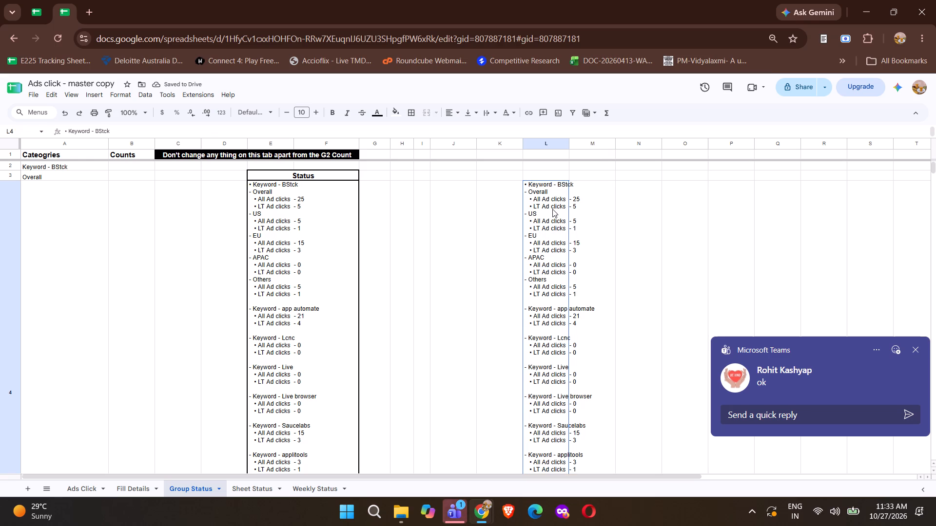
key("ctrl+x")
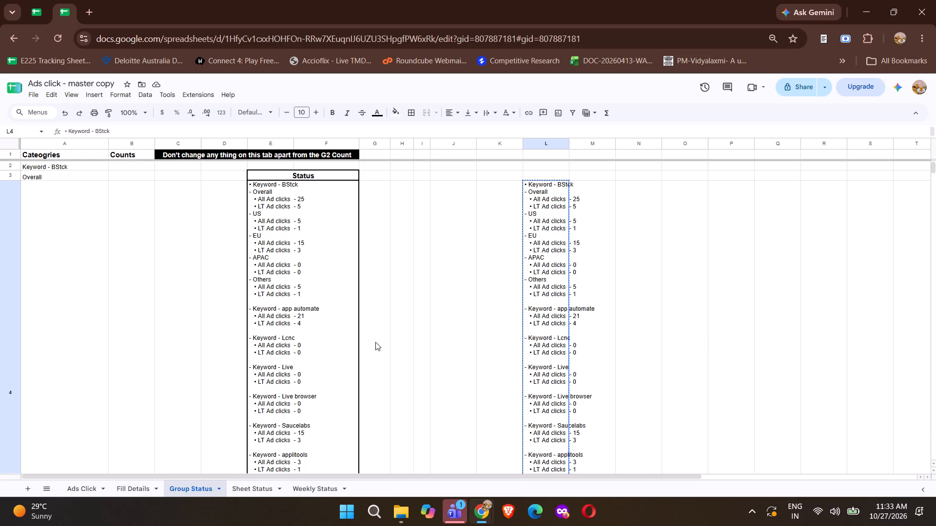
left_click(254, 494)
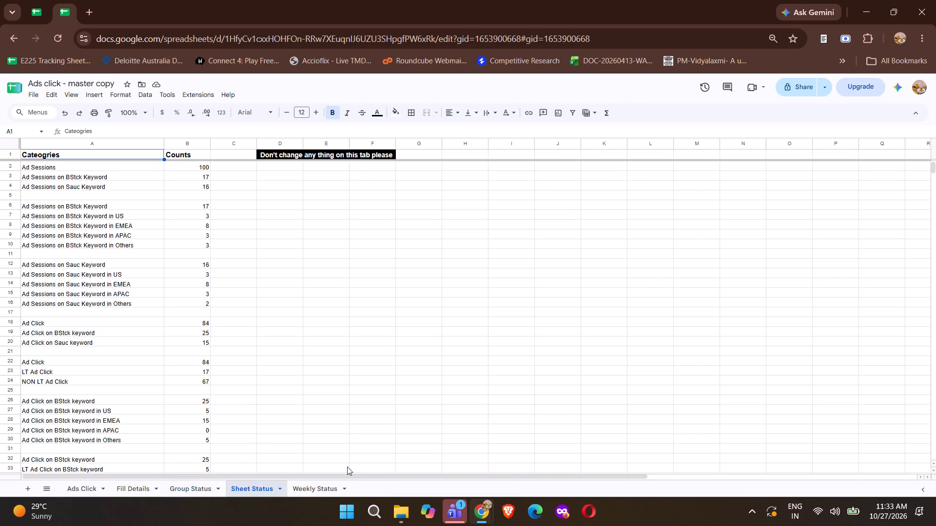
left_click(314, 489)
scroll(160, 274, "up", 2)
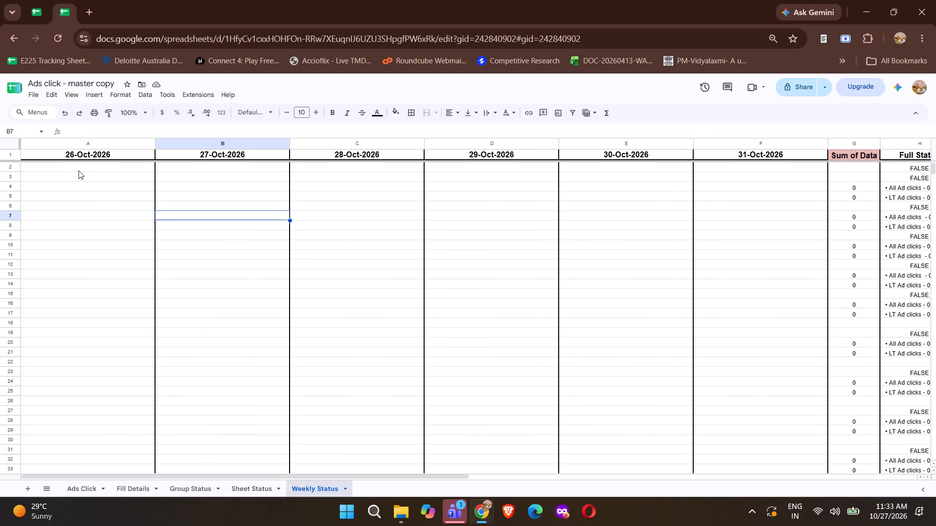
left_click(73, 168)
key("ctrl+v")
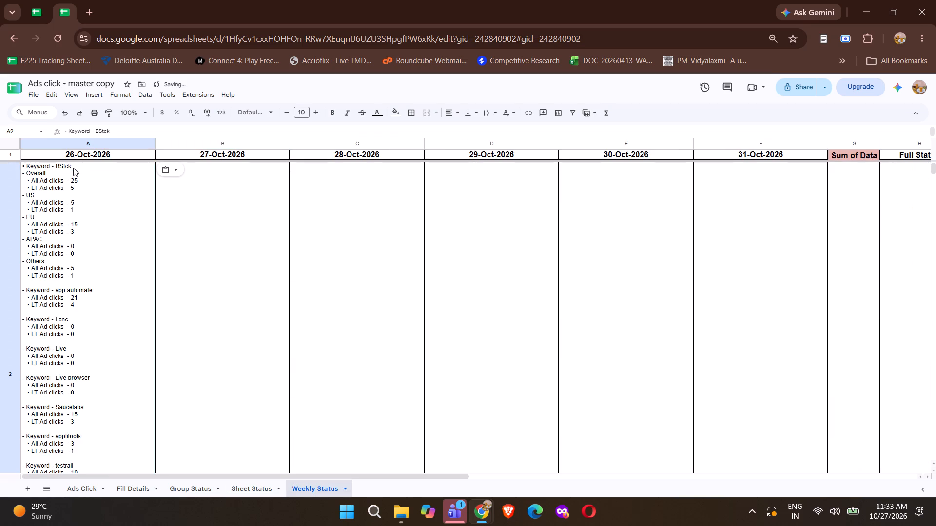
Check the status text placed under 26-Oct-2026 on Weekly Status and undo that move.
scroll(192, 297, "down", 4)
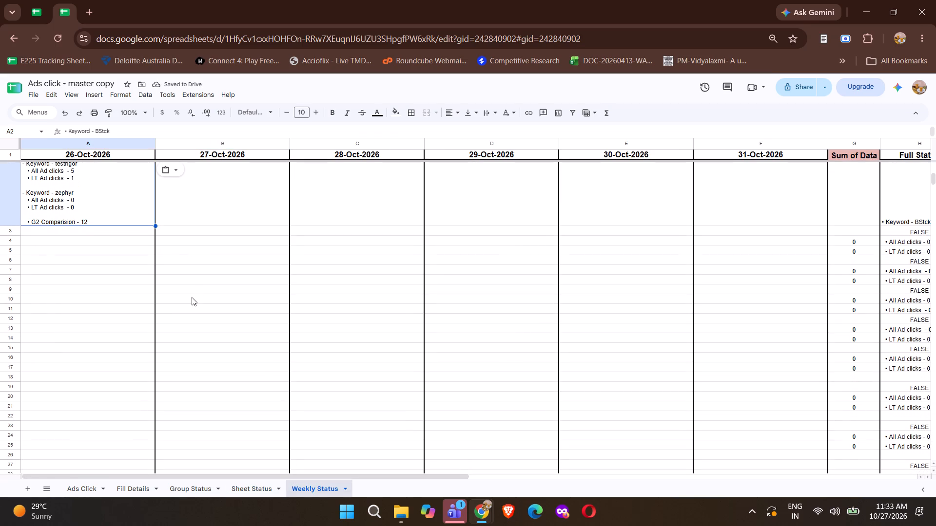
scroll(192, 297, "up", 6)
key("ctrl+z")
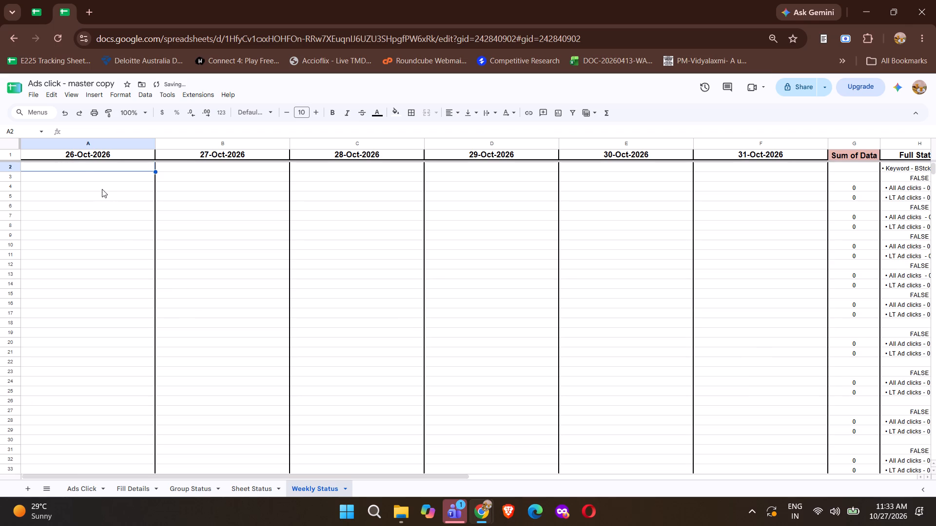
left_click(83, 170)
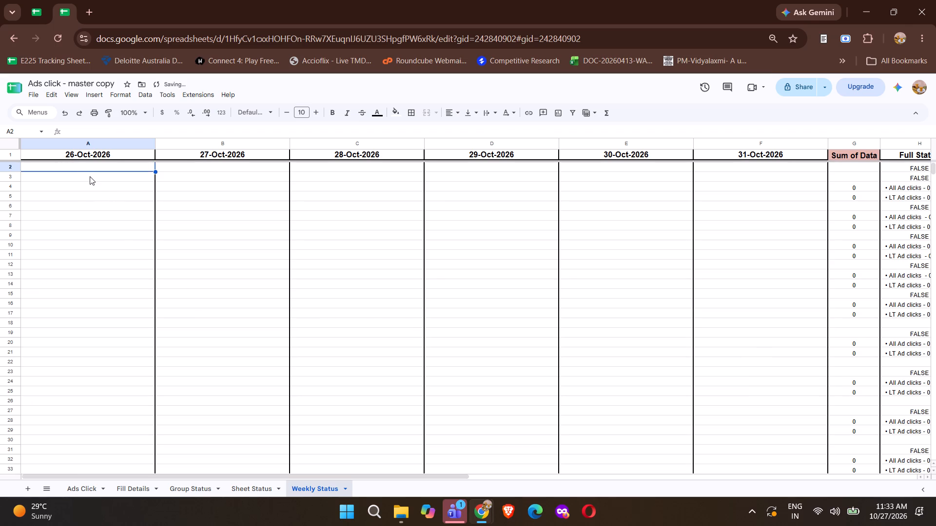
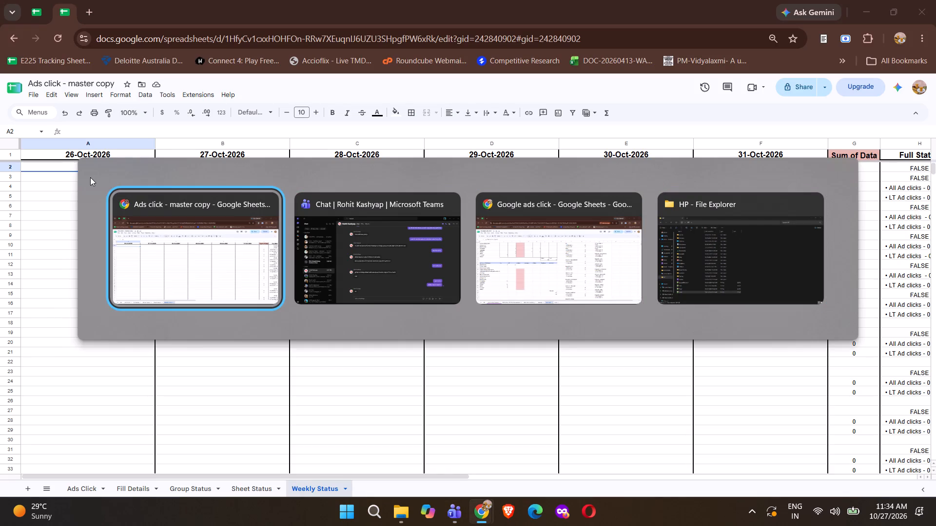
Return to Group Status and undo the pasted status text in cell L4.
left_click(187, 494)
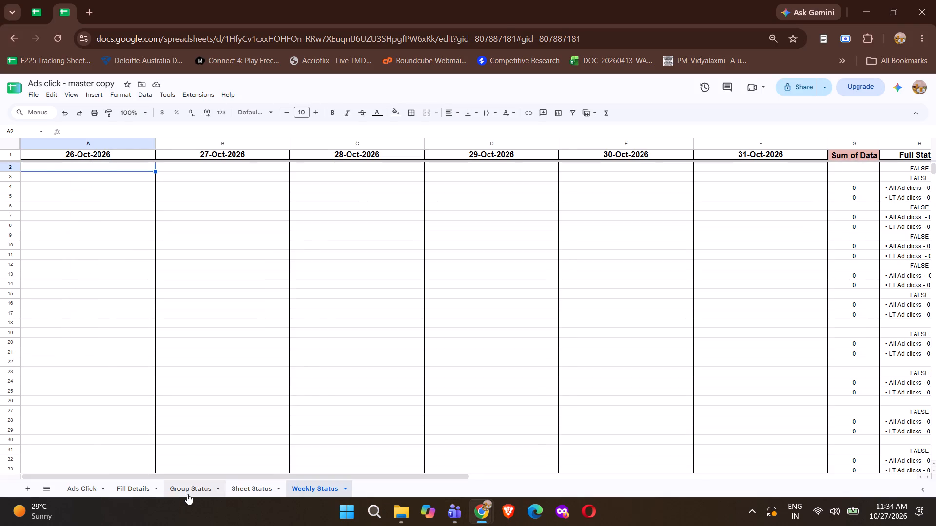
key("ctrl+z")
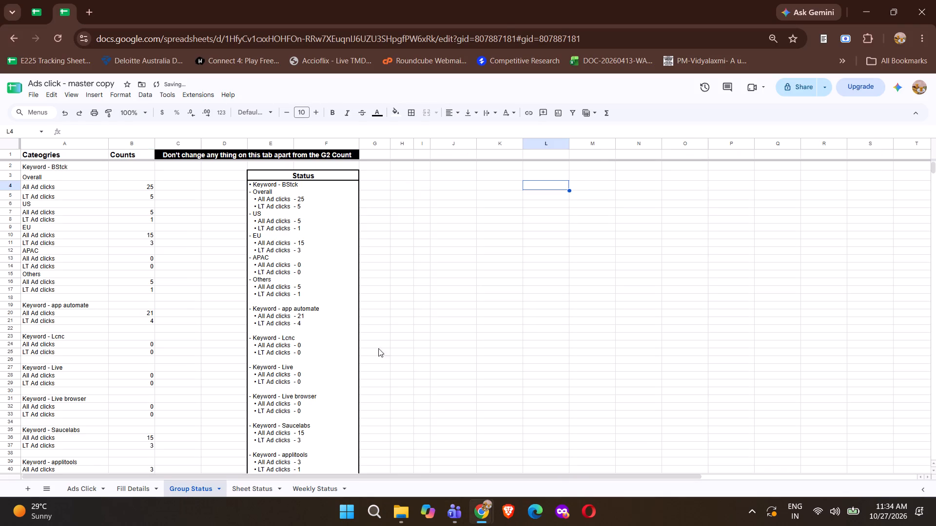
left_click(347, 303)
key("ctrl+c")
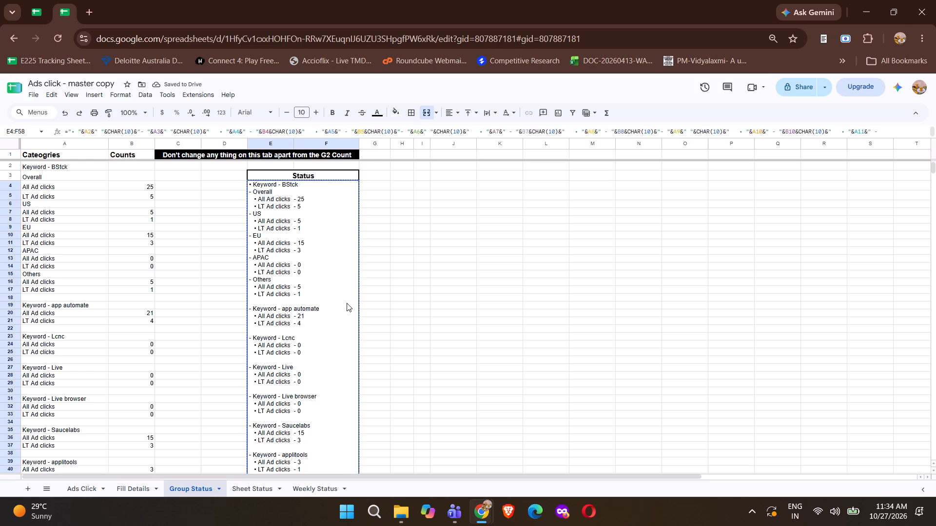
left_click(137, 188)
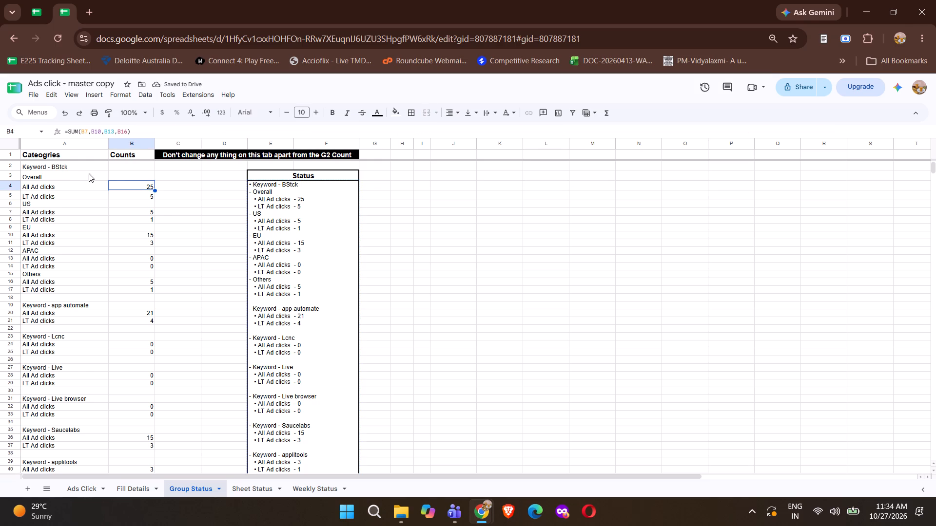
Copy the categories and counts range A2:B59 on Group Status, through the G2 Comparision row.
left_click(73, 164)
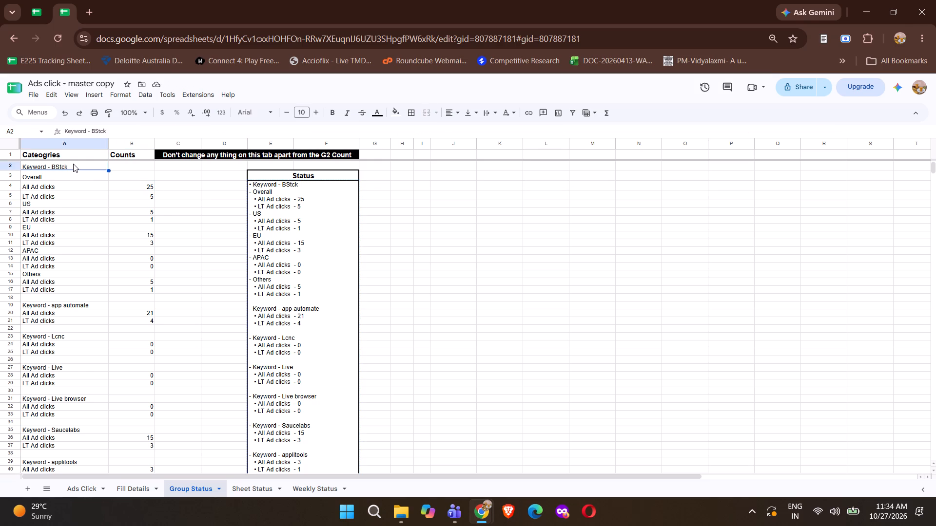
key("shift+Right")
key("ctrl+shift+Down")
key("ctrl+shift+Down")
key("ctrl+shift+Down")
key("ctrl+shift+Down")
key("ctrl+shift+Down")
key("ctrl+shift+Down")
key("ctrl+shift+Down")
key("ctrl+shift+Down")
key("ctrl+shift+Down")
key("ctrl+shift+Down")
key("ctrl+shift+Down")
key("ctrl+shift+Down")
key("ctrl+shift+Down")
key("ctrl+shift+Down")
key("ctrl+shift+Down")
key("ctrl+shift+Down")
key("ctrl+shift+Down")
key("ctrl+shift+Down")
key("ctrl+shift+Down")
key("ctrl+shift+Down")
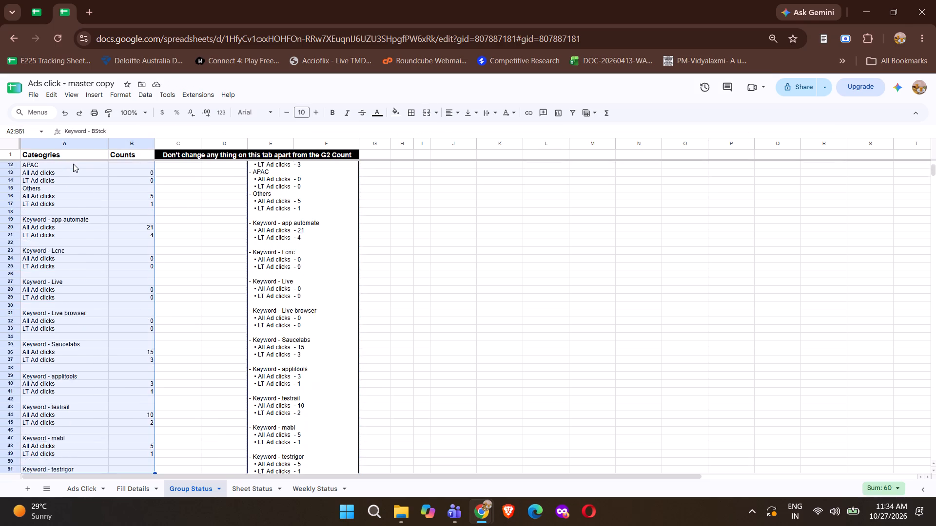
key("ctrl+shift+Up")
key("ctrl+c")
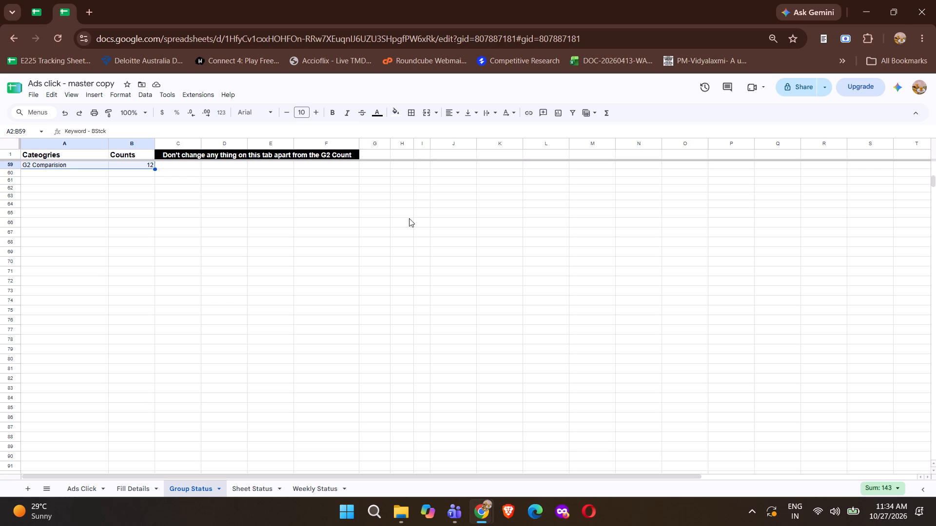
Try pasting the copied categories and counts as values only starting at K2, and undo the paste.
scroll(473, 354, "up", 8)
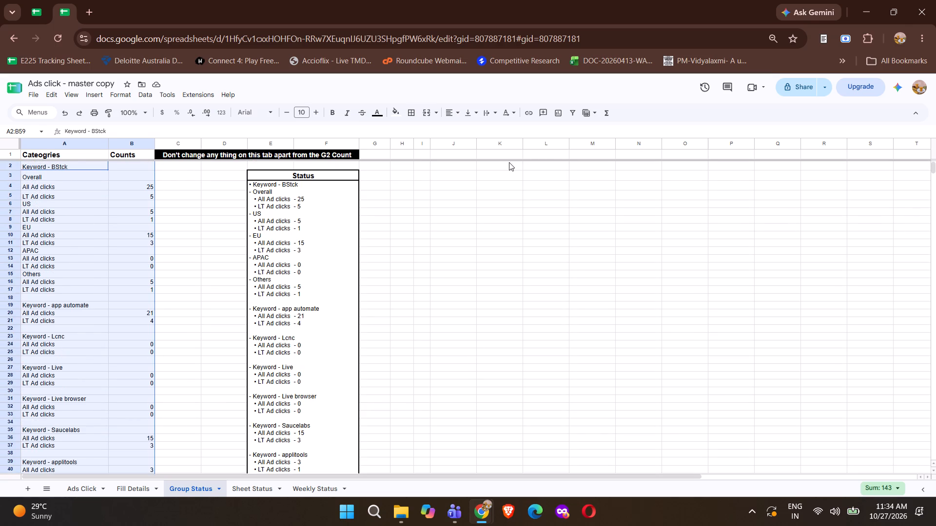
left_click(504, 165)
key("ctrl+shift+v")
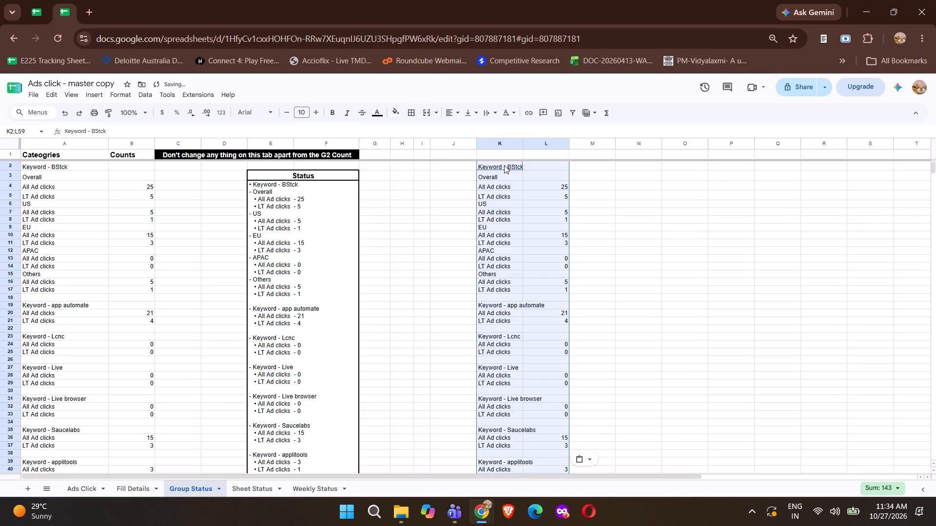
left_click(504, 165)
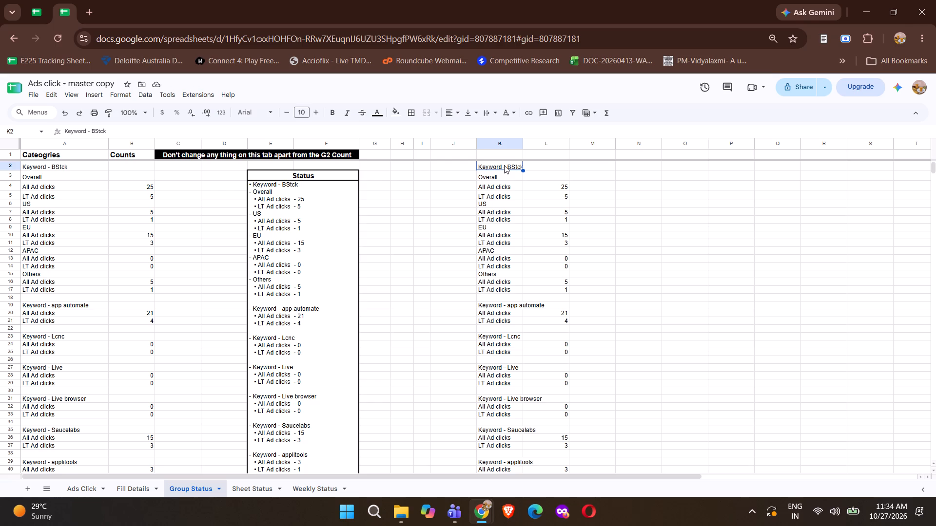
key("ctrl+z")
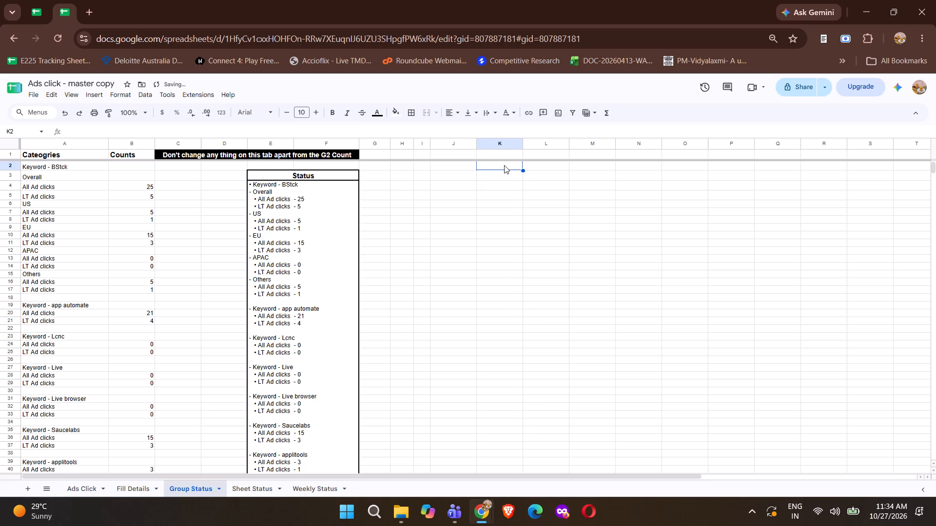
Copy the merged Status block E4:F58 on Group Status.
left_click(318, 223)
key("ctrl+c")
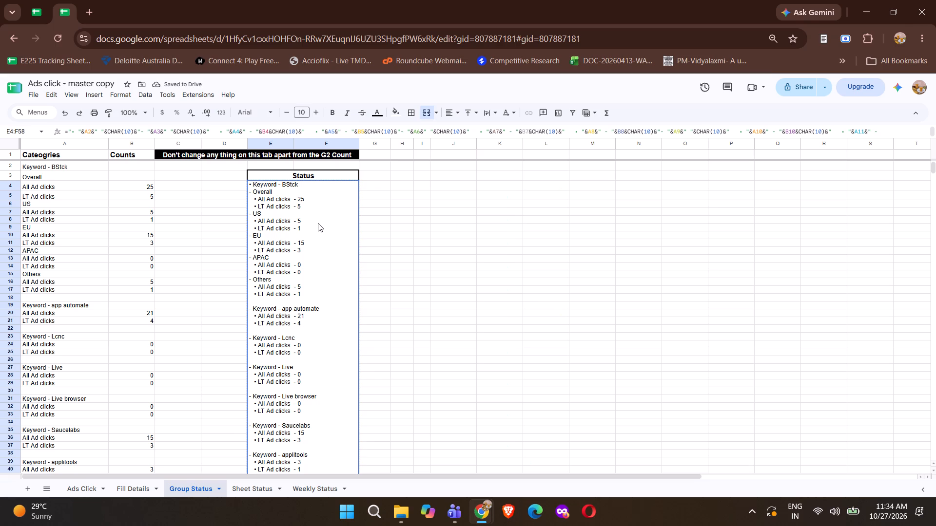
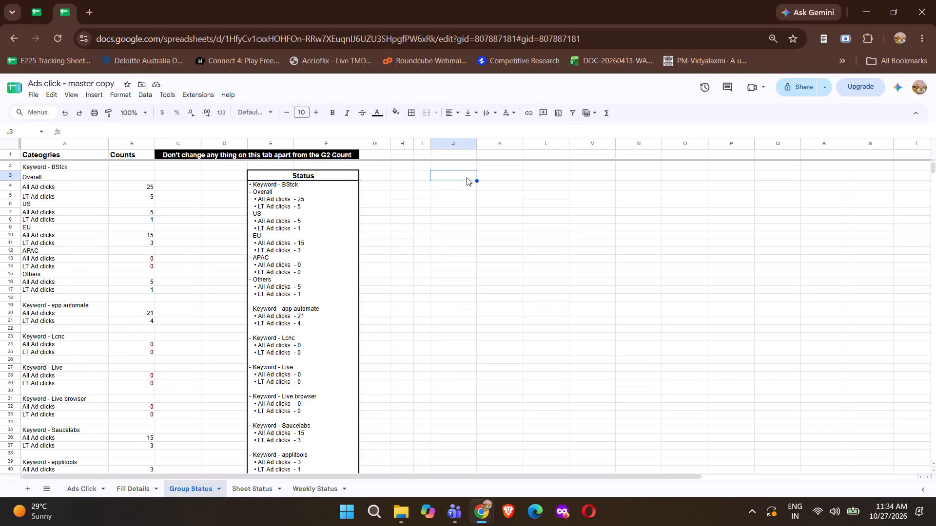
Paste the copied Status block on Group Status starting at cell J3.
key("ctrl+v")
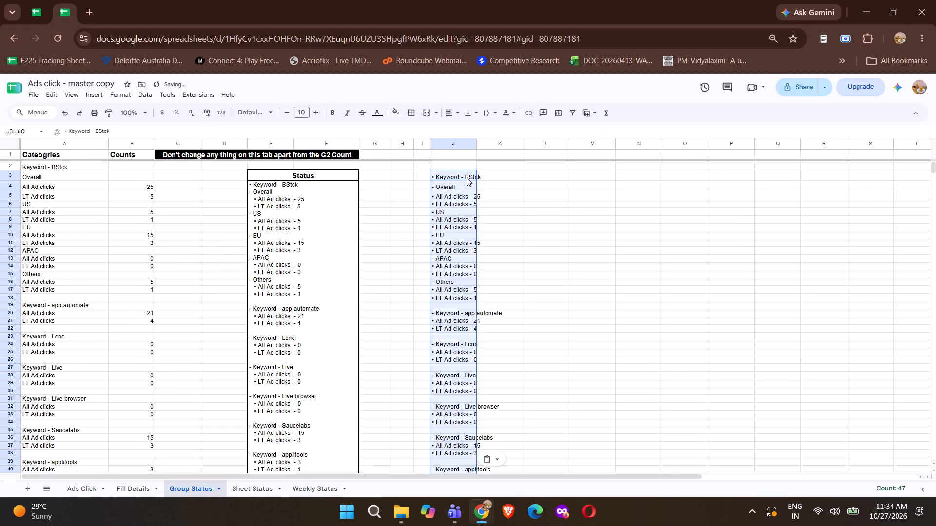
key("ctrl+Tab")
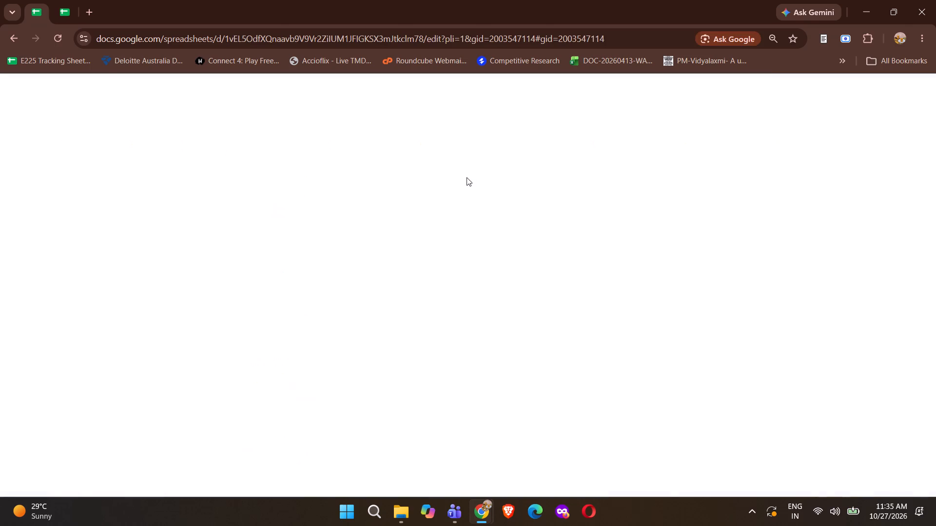
key("ctrl+Tab")
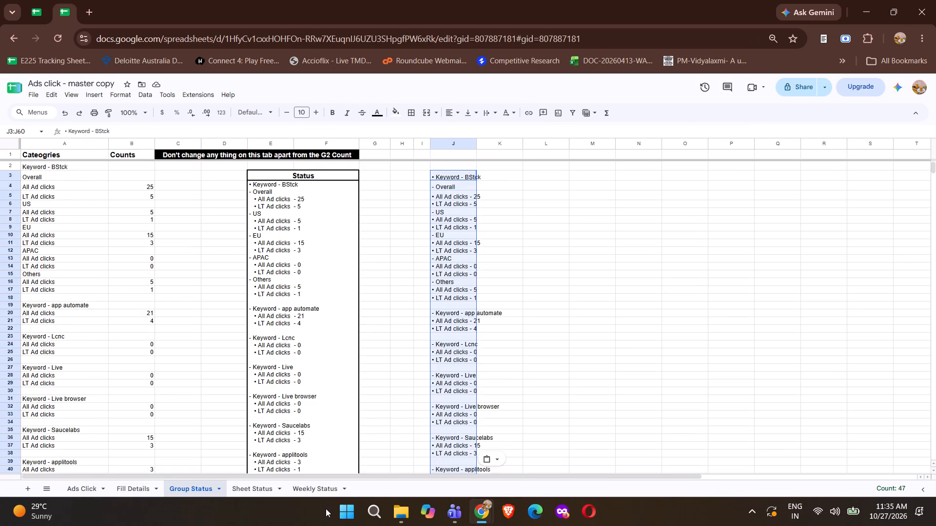
Paste the copied Status block into the 26-Oct-2026 column of Weekly Status, starting at cell A2.
left_click(315, 492)
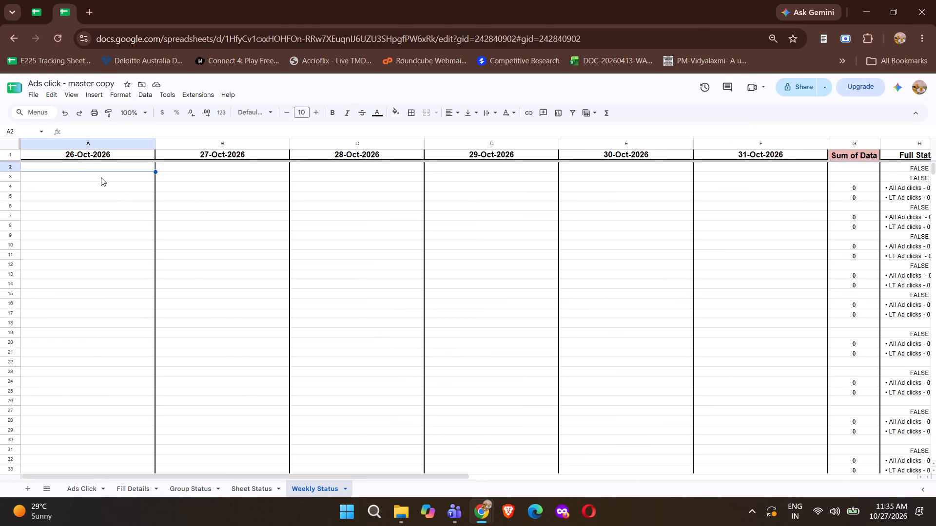
left_click(85, 169)
key("ctrl+v")
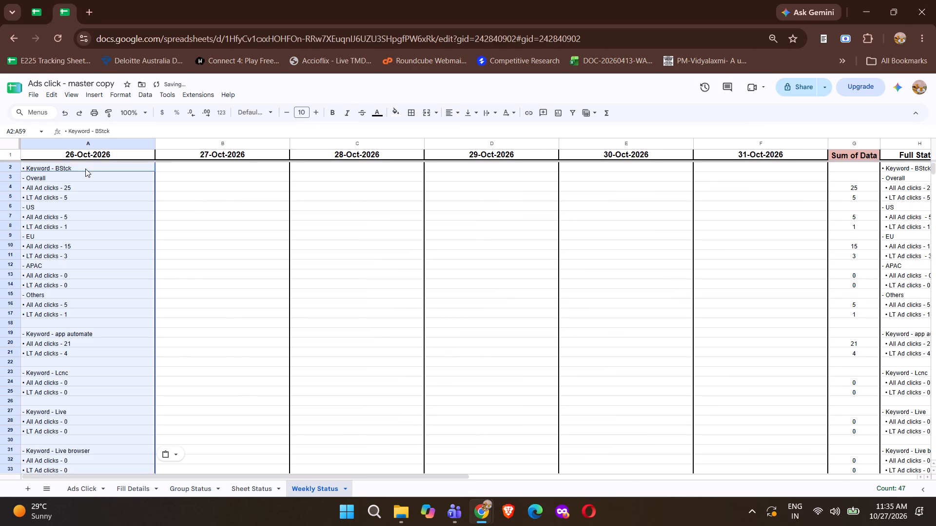
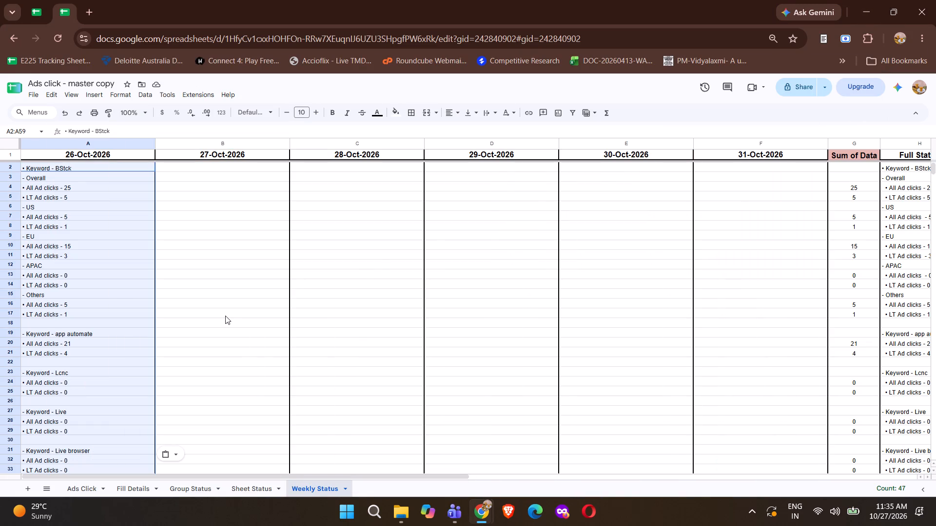
Review the Ads Click and Fill Details sheets in the master copy.
key("ctrl+Tab")
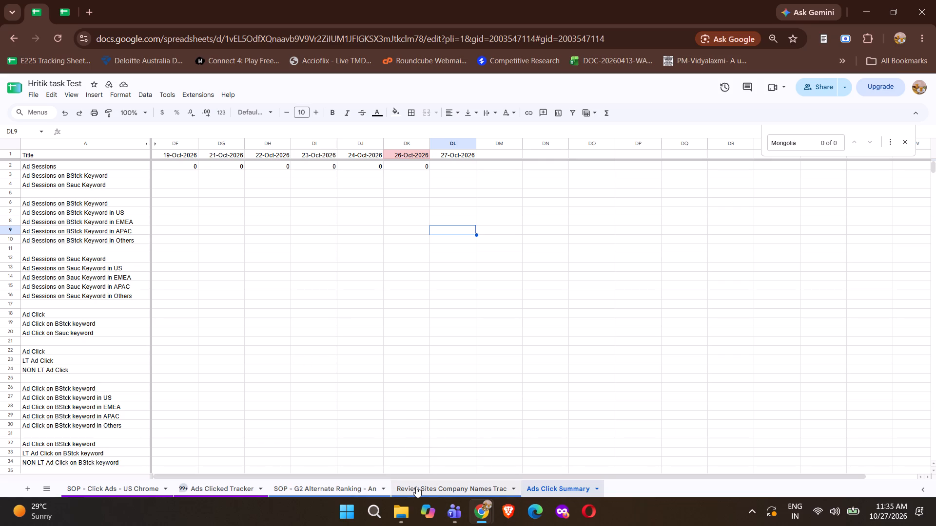
key("ctrl+Tab")
left_click(78, 483)
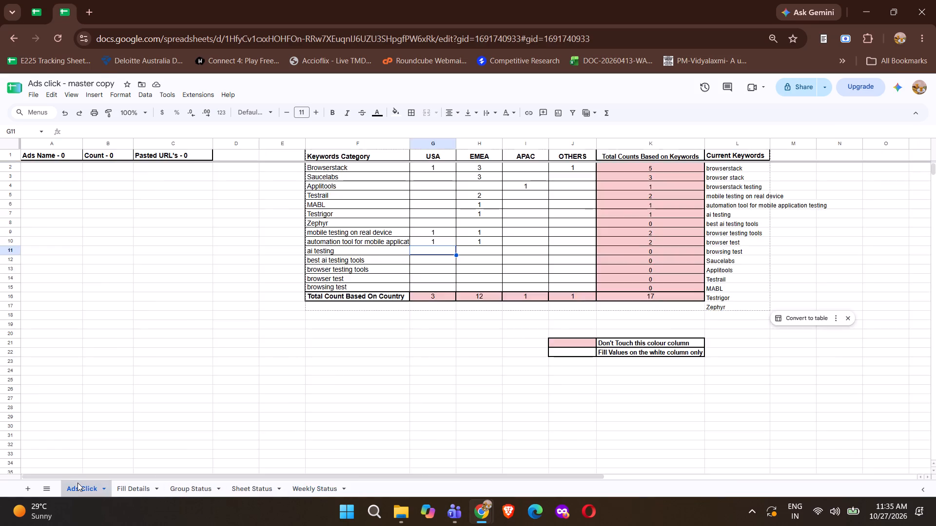
scroll(61, 319, "up", 2)
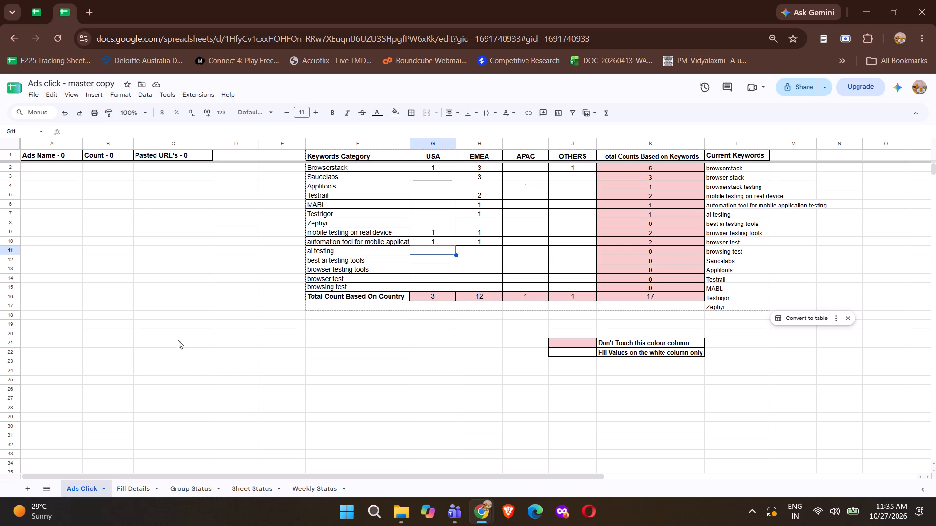
left_click(139, 484)
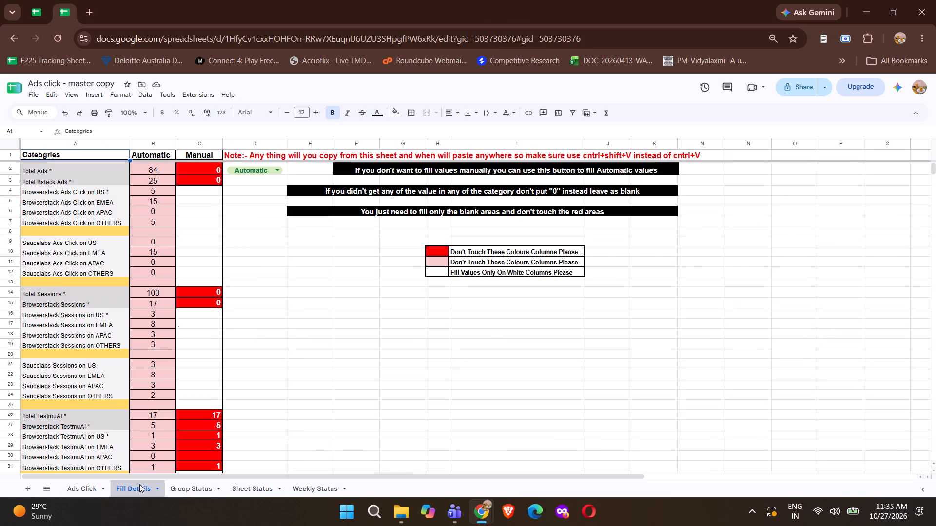
left_click(76, 485)
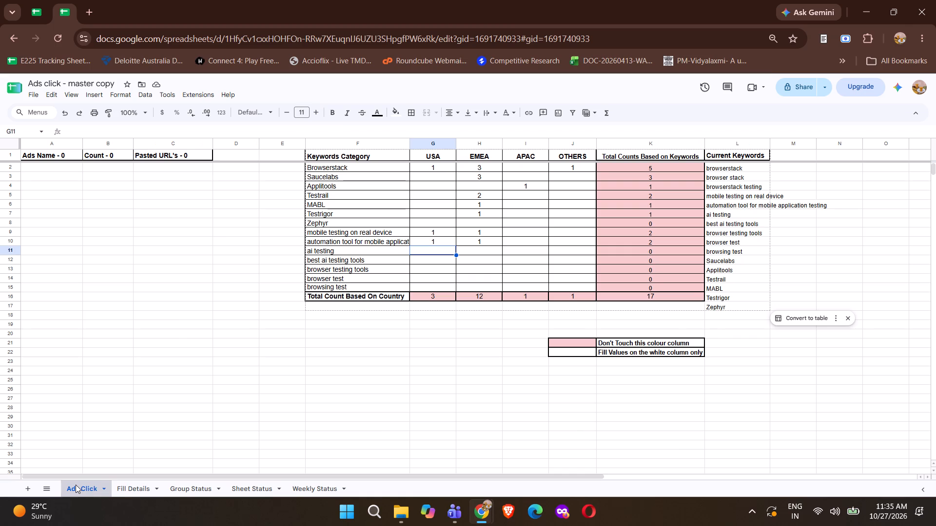
left_click(71, 166)
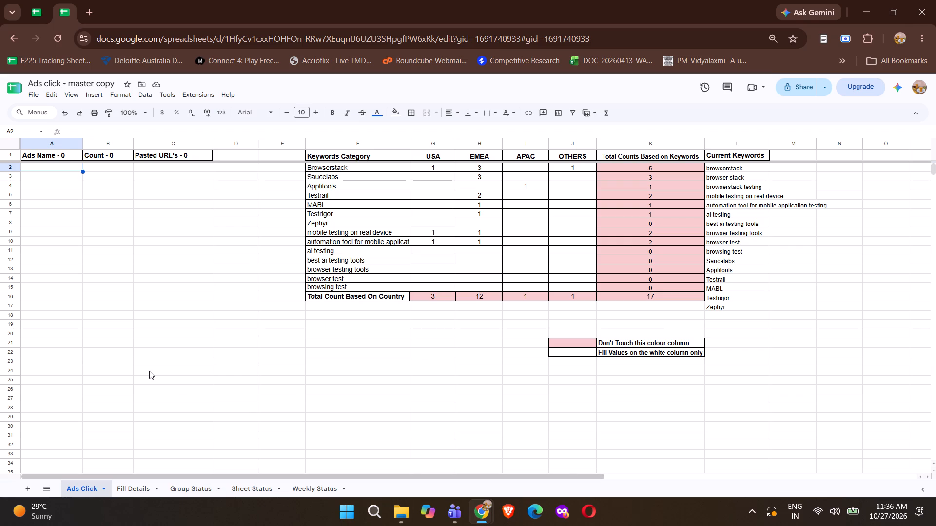
scroll(149, 371, "down", 9)
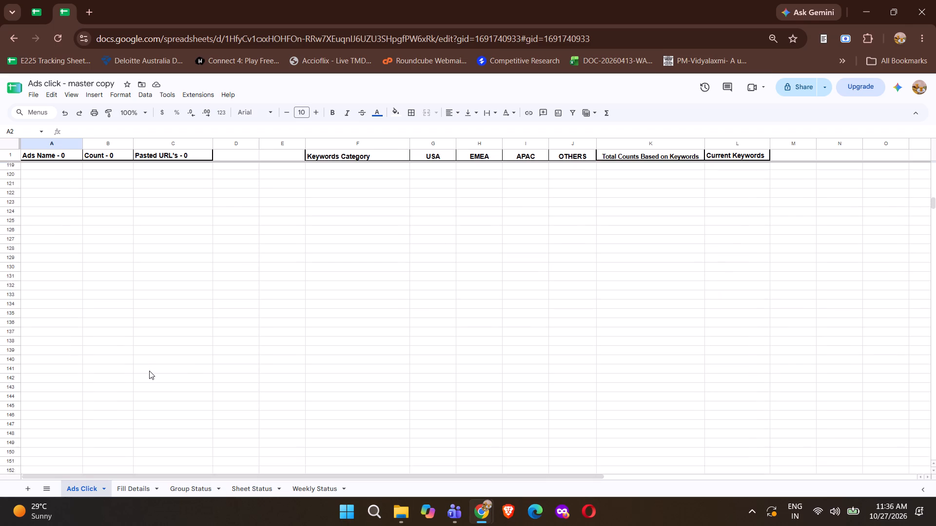
scroll(149, 371, "up", 10)
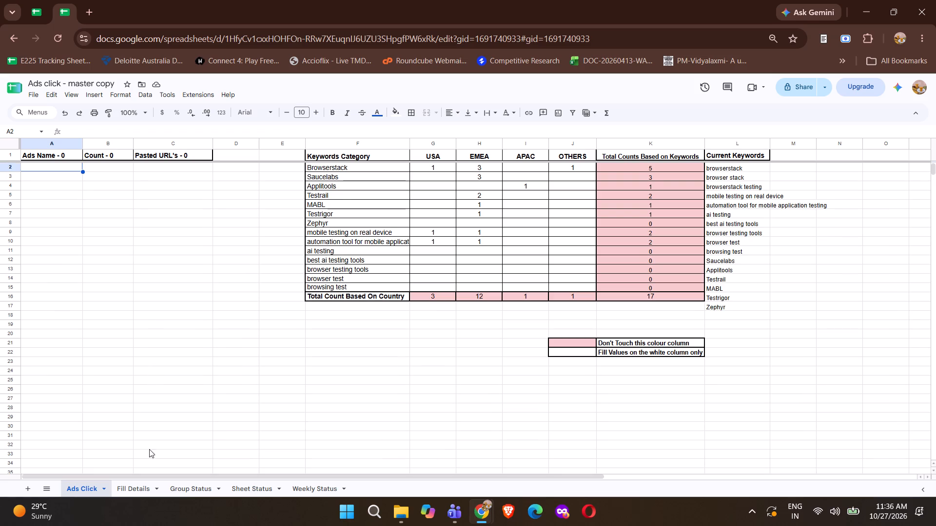
left_click(135, 489)
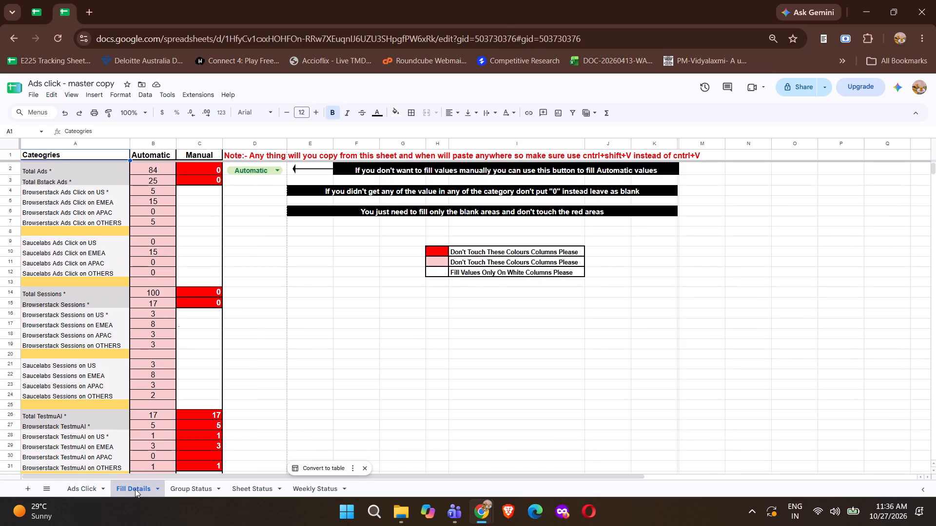
Switch to the Google ads click spreadsheet and insert 8 columns to the right of columns TJ–TQ on Ads Clicked Tracker.
left_click(34, 1)
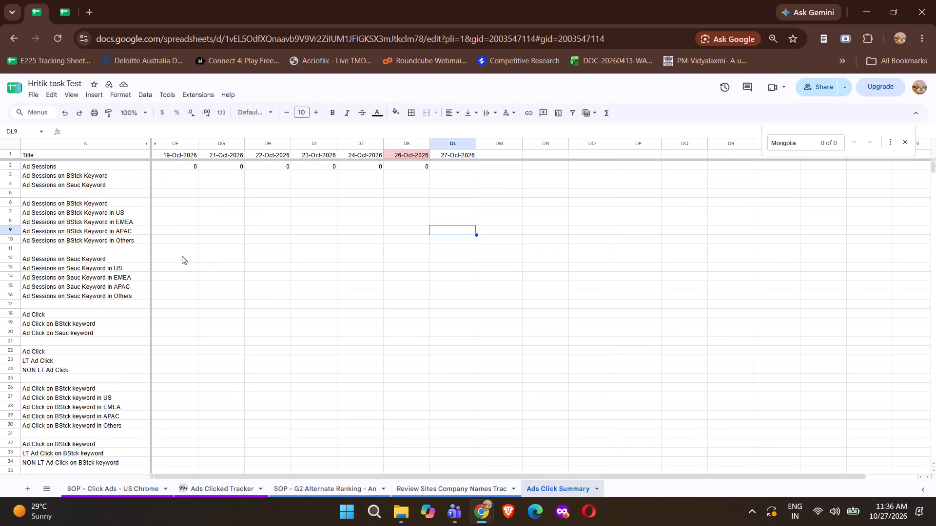
key("alt+Tab")
key("alt+Tab")
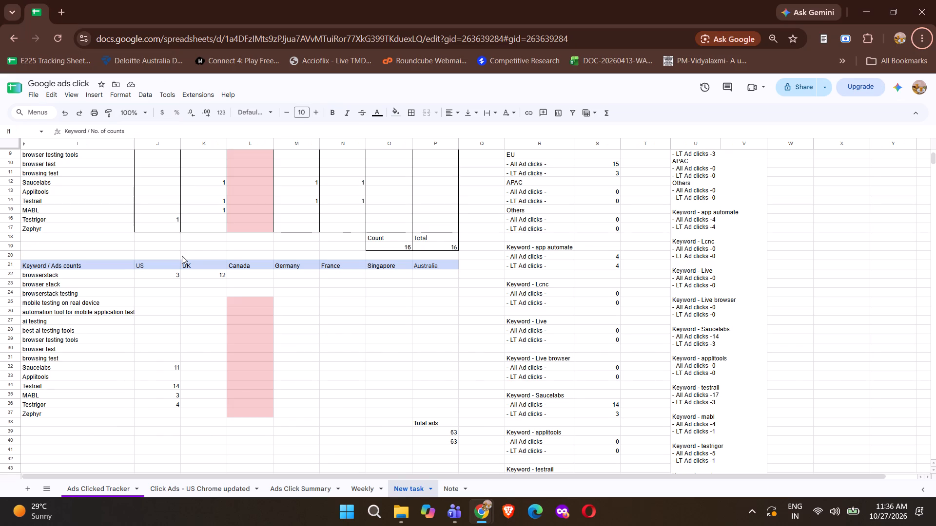
scroll(209, 333, "up", 3)
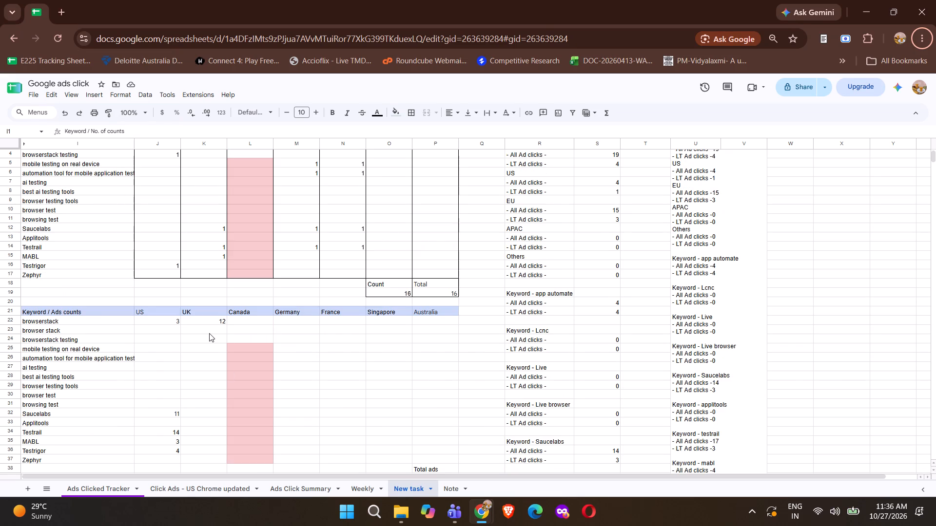
left_click(151, 491)
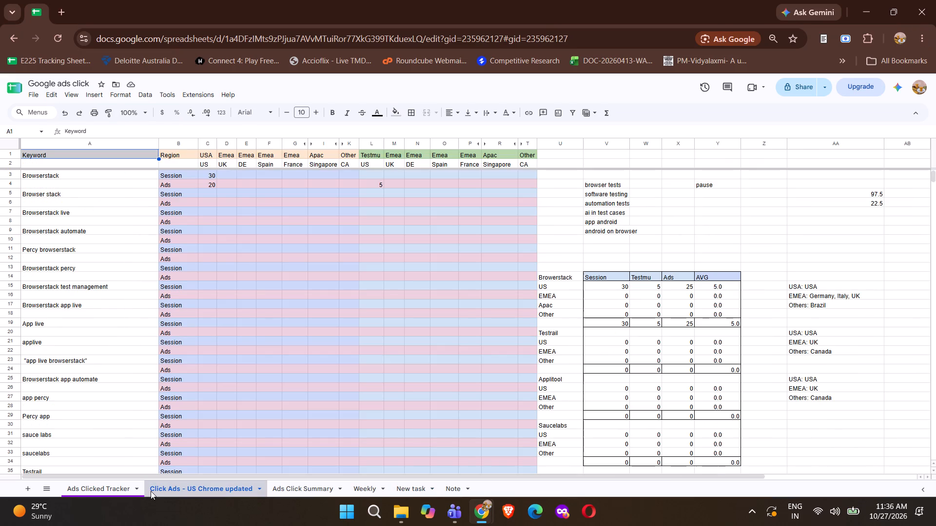
left_click(105, 483)
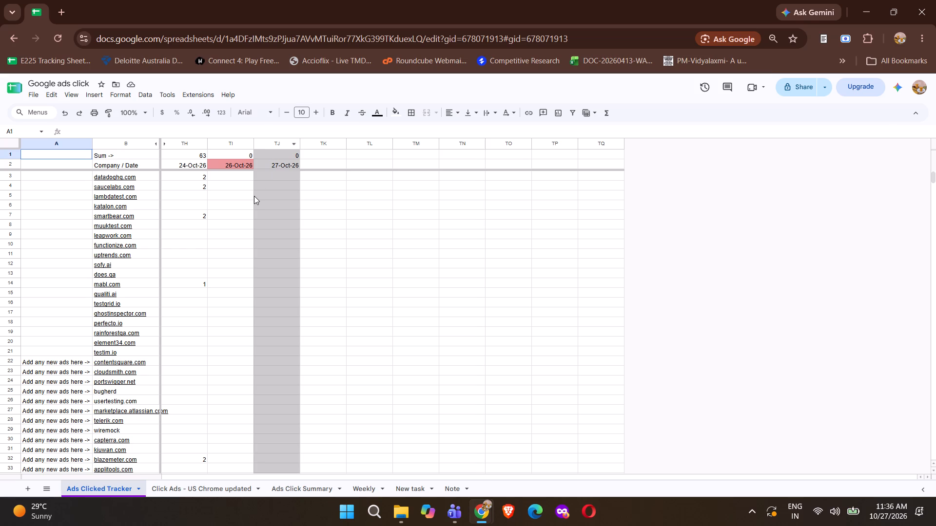
left_click(275, 141)
key("shift+Right")
key("shift+Right")
key("shift+Right")
key("shift+Right")
key("shift+Right")
key("shift+Right")
key("shift+Right")
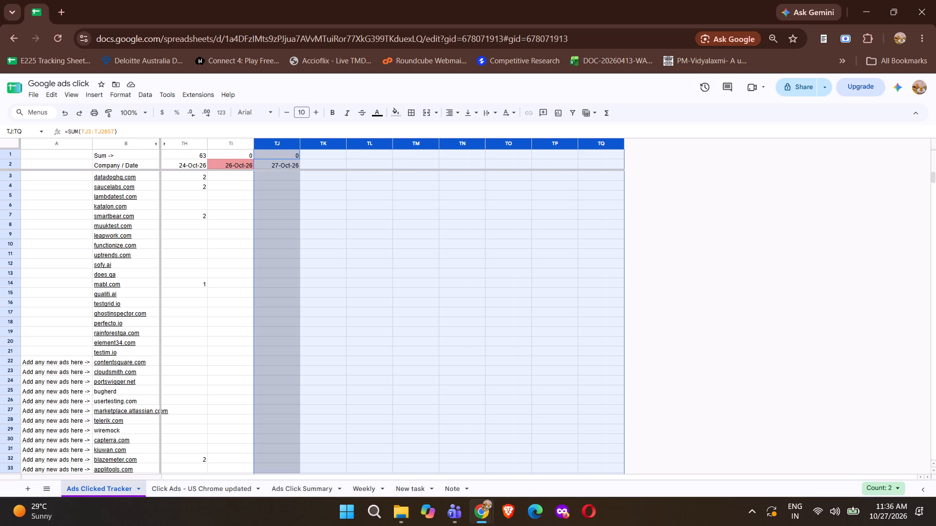
right_click(275, 141)
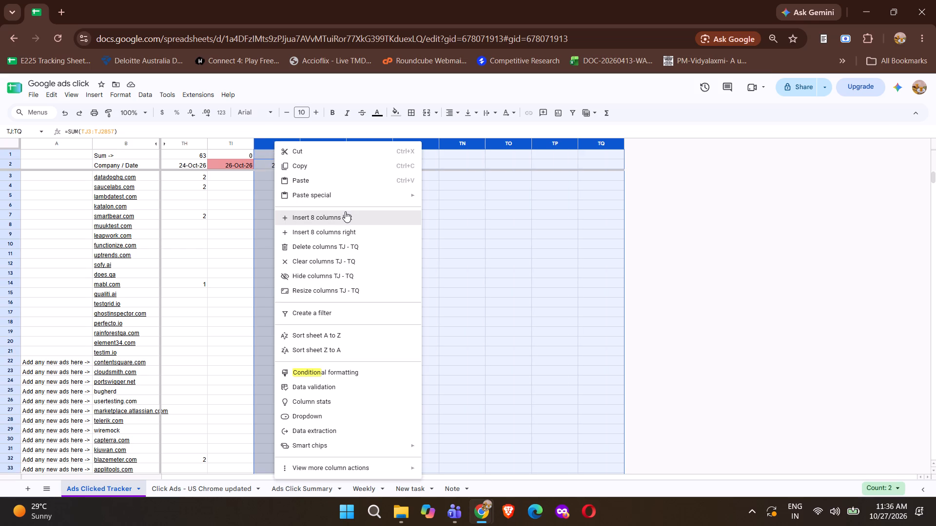
left_click(351, 233)
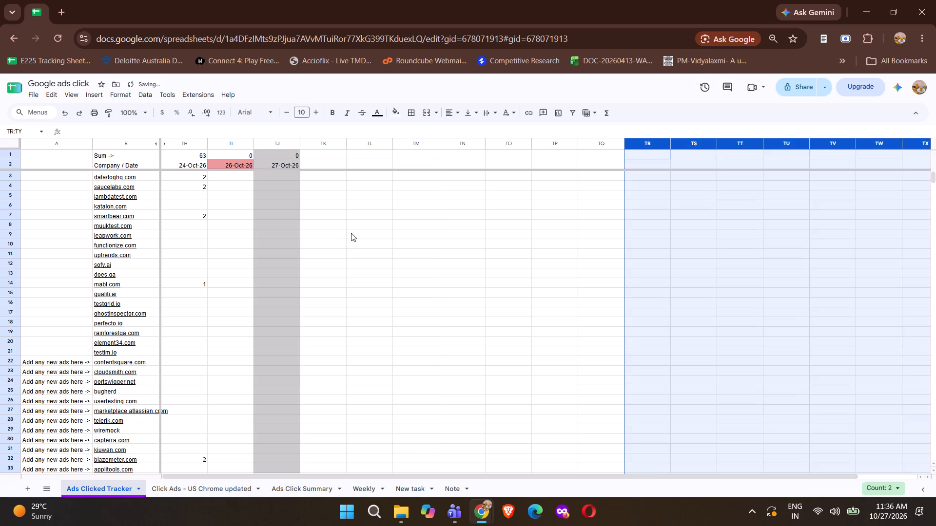
left_click(336, 210)
Enter 1 for datadoghq.com and 1 for saucelabs.com in the 27-Oct-26 column.
left_click(287, 175)
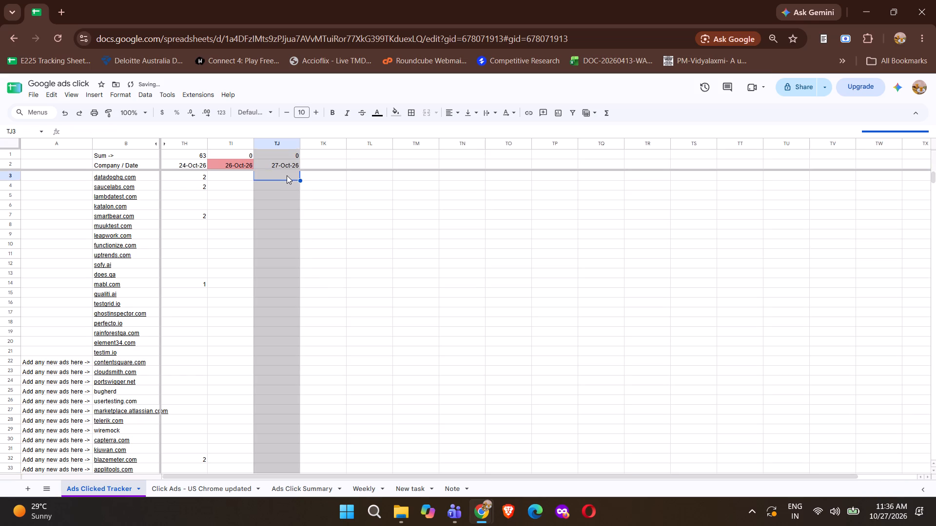
key("1")
key("Return")
key("1")
key("Return")
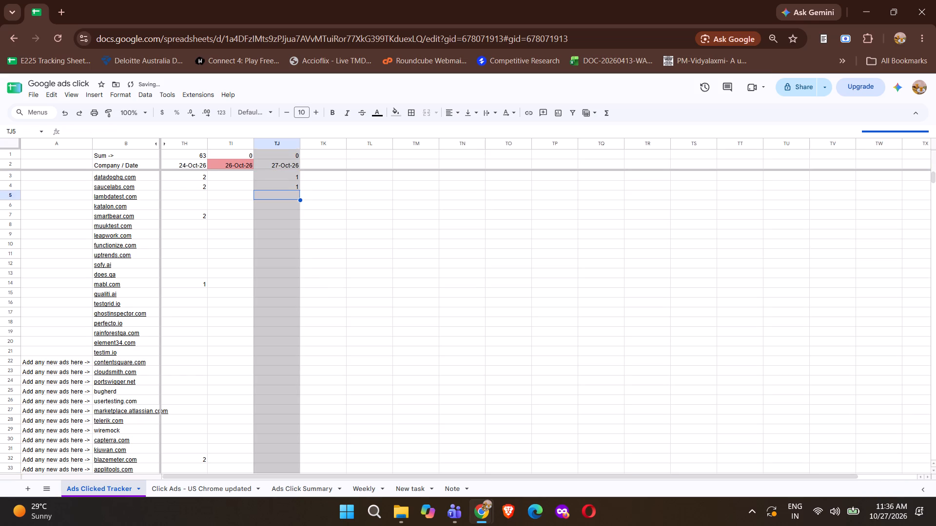
Enter 2 for smartbear.com and 1 for mabl.com in the 27-Oct-26 column.
scroll(287, 175, "down", 1)
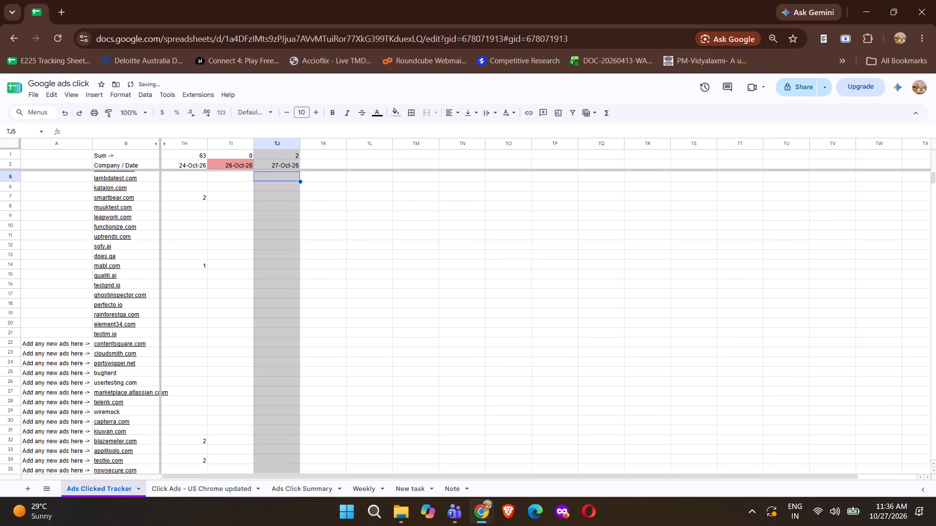
scroll(287, 175, "down", 2)
key("ctrl+plus")
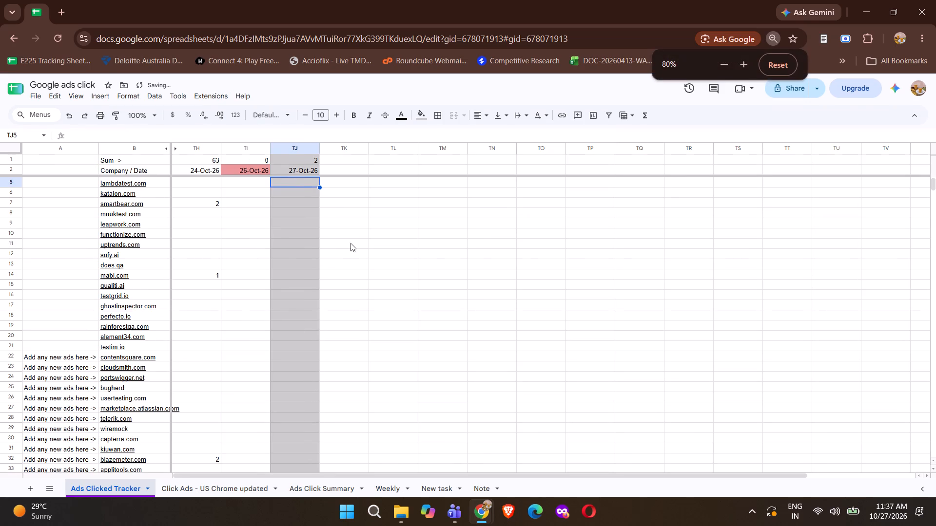
key("Down")
key("Down")
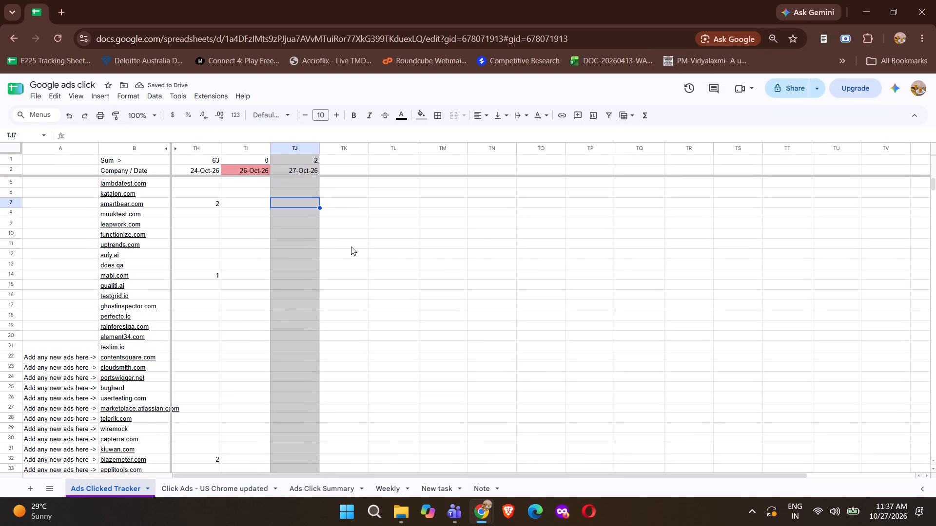
key("2")
key("Return")
key("Down")
key("Down")
key("Down")
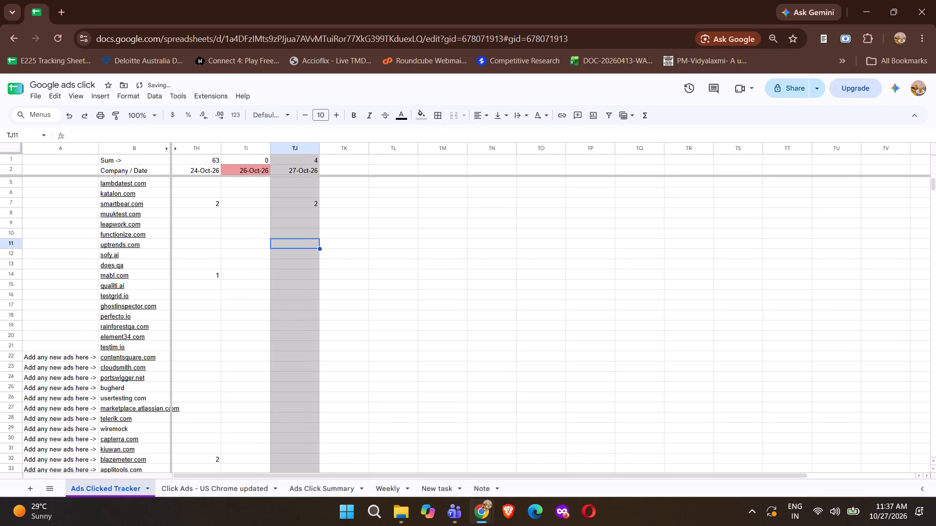
key("Down")
key("Down")
key("Down")
key("1")
key("Return")
Enter 2 for blazemeter.com and 2 for testlio.com in the 27-Oct-26 column.
scroll(351, 246, "down", 1)
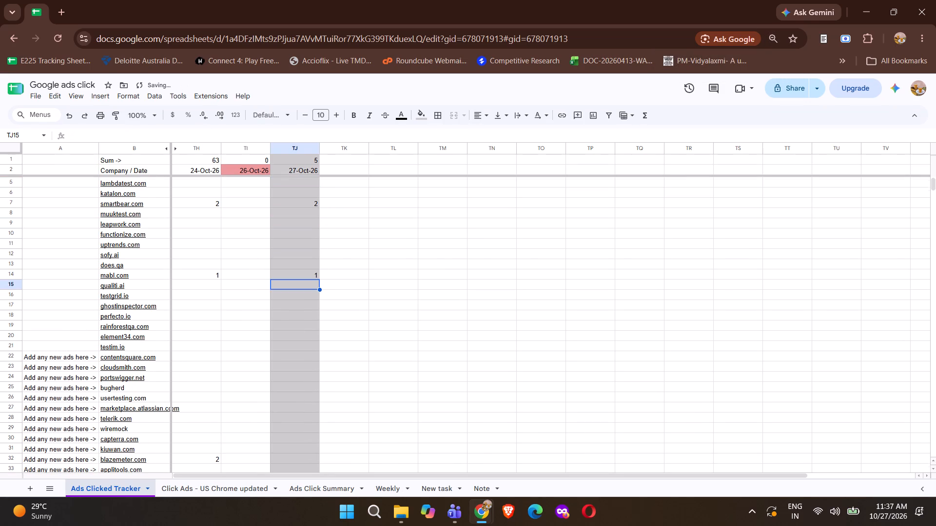
scroll(351, 246, "down", 2)
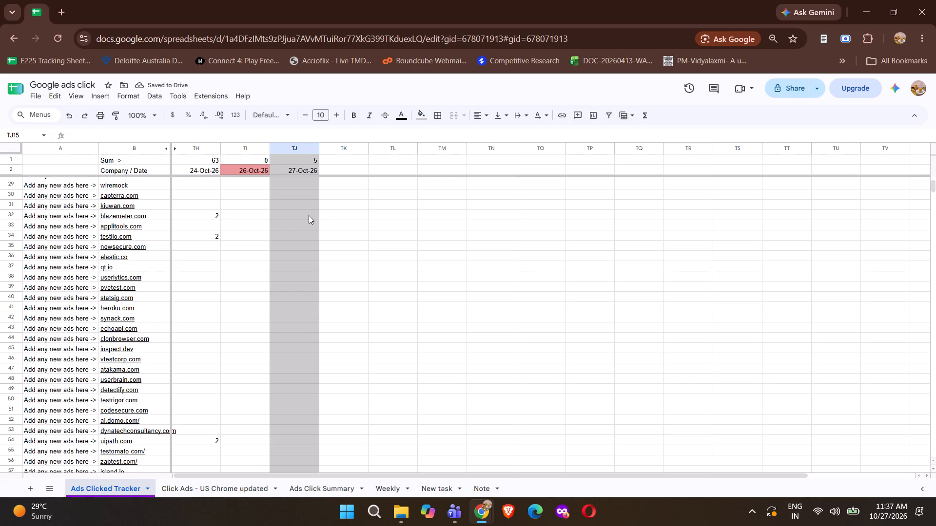
left_click(309, 215)
key("2")
key("Return")
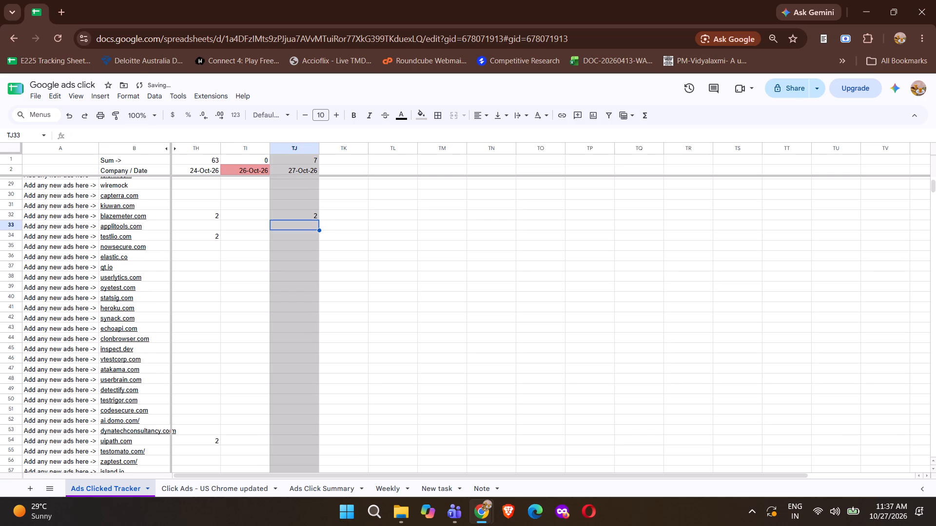
key("Down")
key("Down")
key("Up")
key("2")
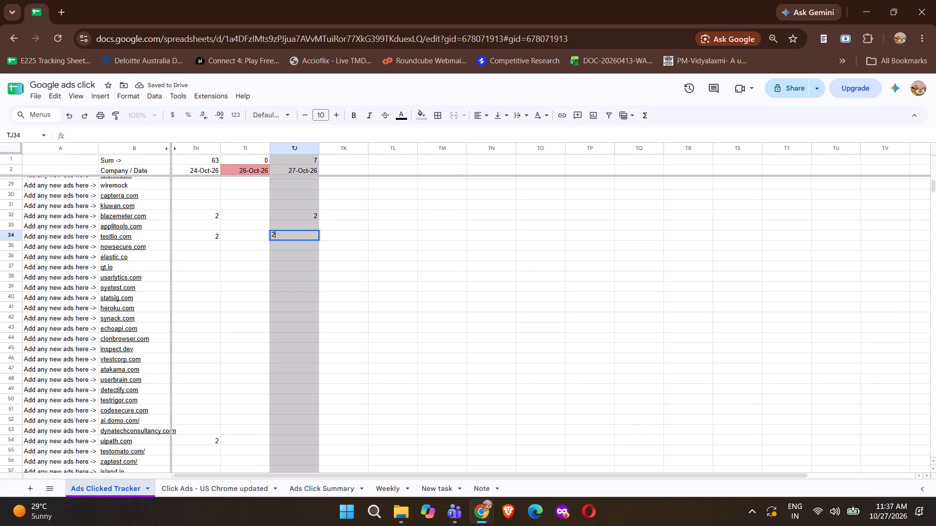
key("Return")
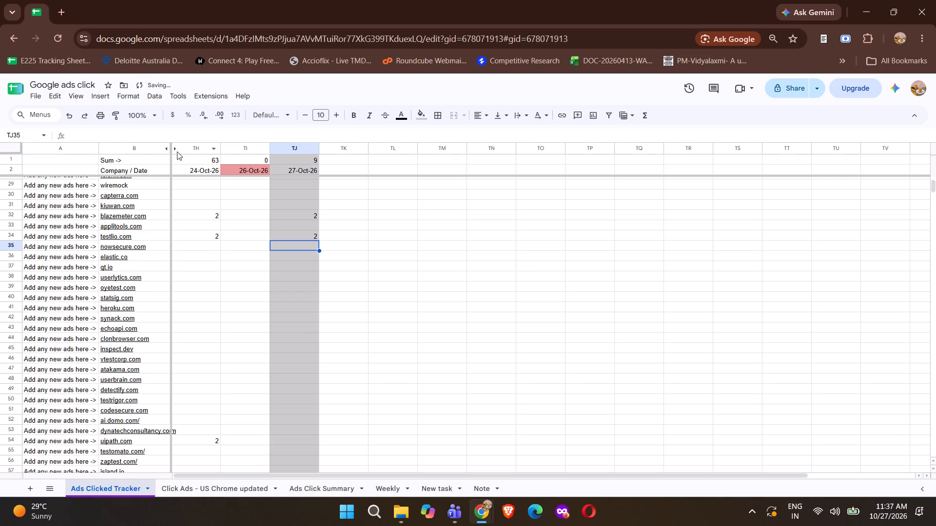
Unhide the older date columns and hide only columns C to TE, keeping 22-Oct-26 and 23-Oct-26 shown.
left_click(176, 150)
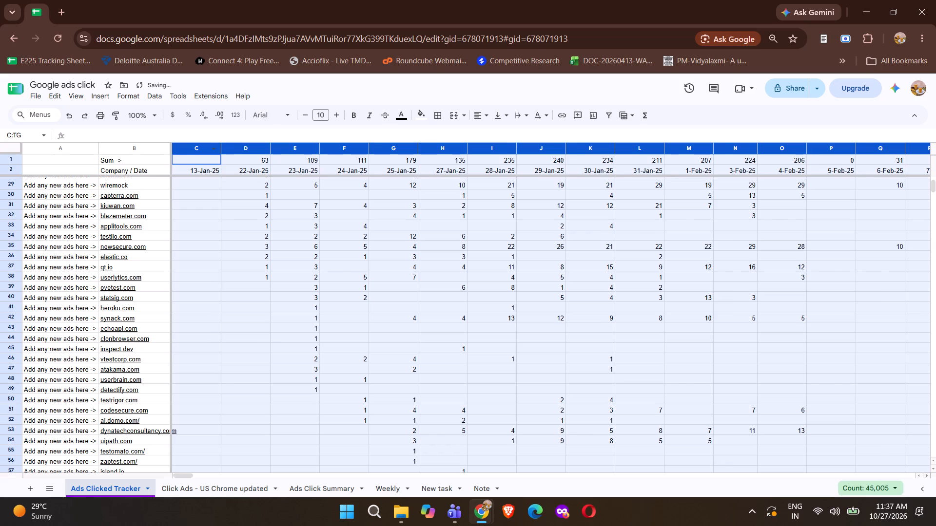
key("shift+Left")
key("shift+Left")
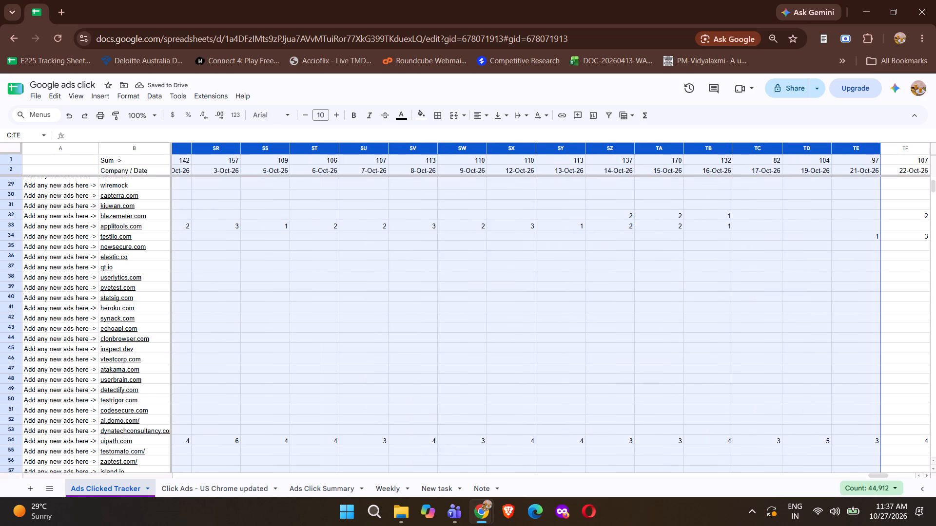
right_click(192, 150)
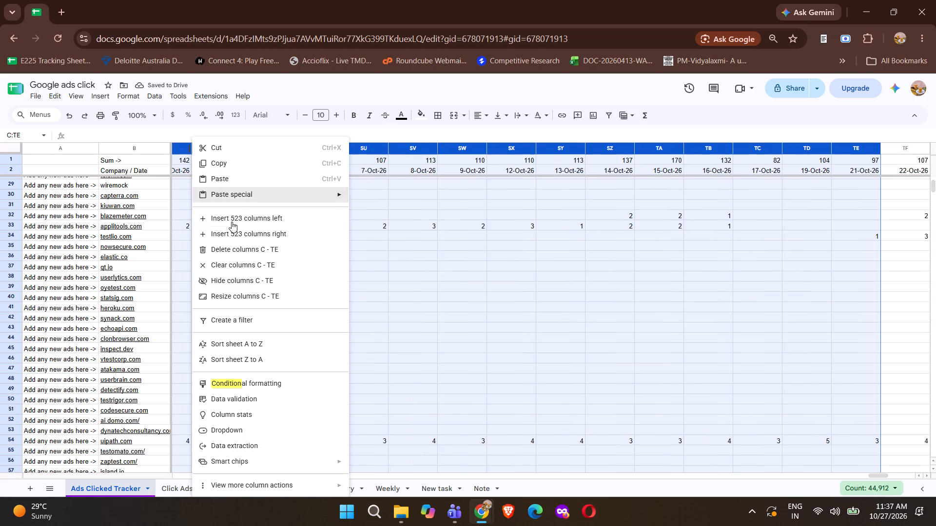
left_click(239, 274)
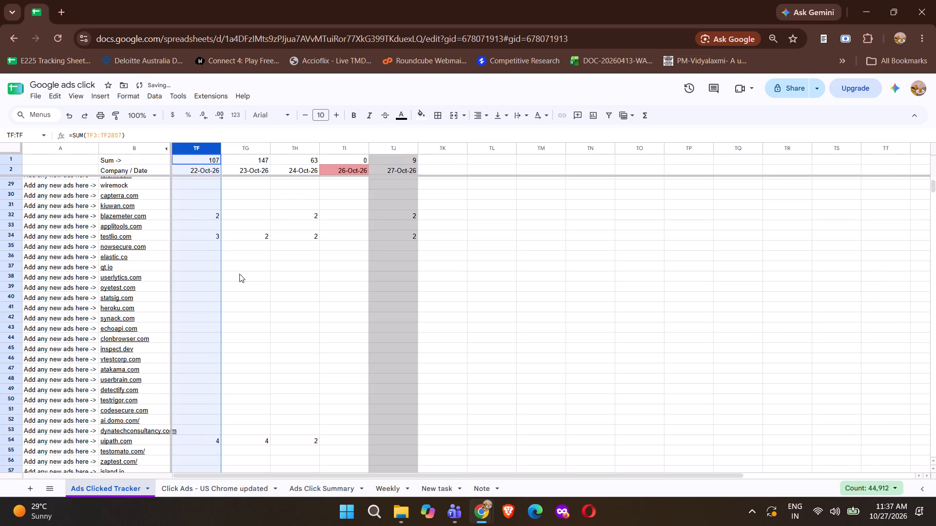
Enter 3 for uipath.com and 17 for testmuai.com in the 27-Oct-26 column.
scroll(400, 290, "down", 2)
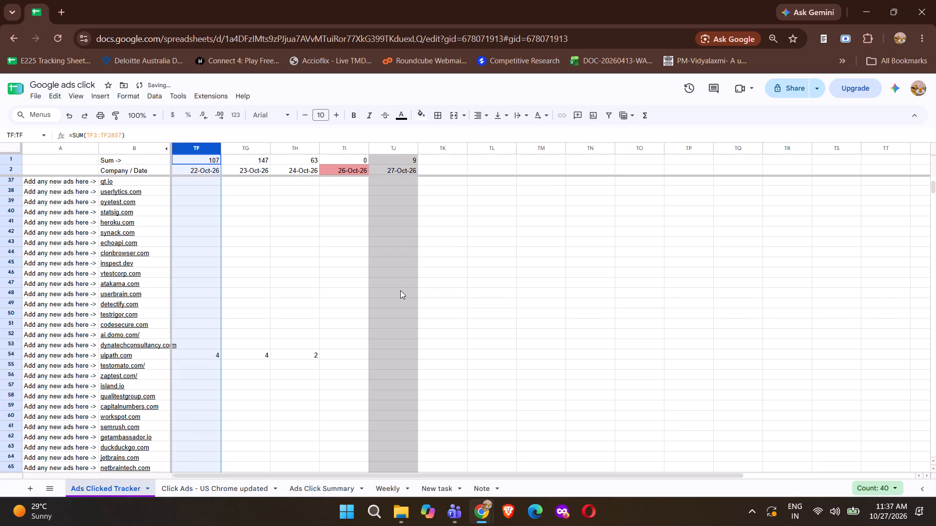
left_click(390, 357)
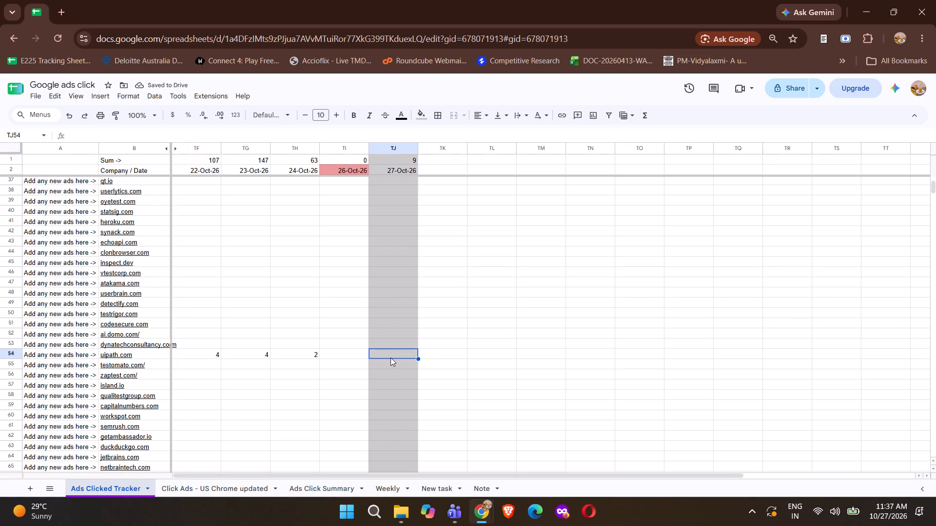
key("3")
key("Return")
scroll(397, 302, "down", 3)
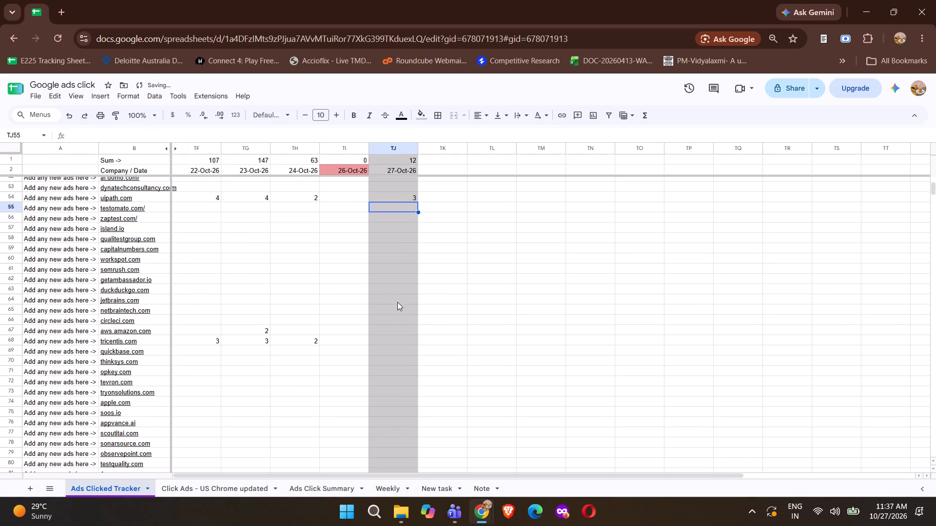
key("ctrl+f")
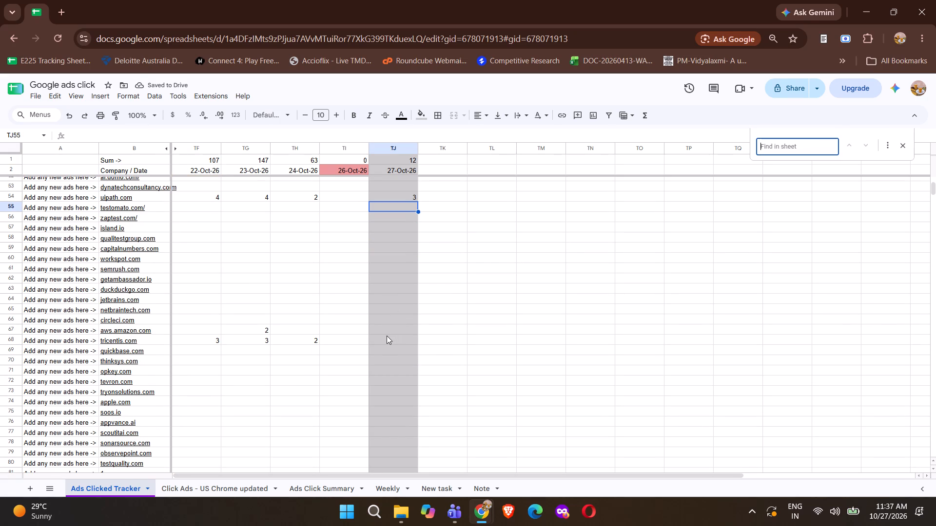
type("testmu")
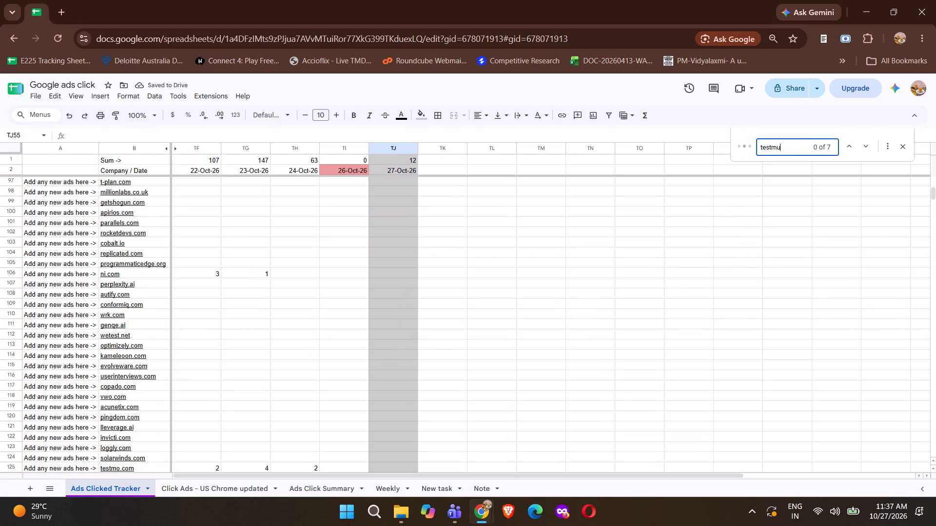
left_click(394, 469)
type("17")
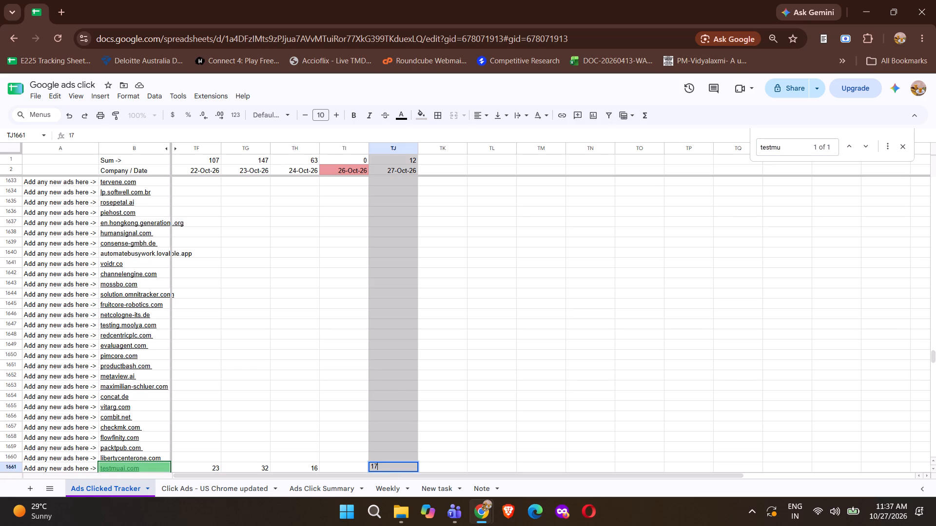
key("Return")
Enter 4 for testmo.com and 2 for lovable.dev in the 27-Oct-26 column.
key("ctrl+f")
type("testmo")
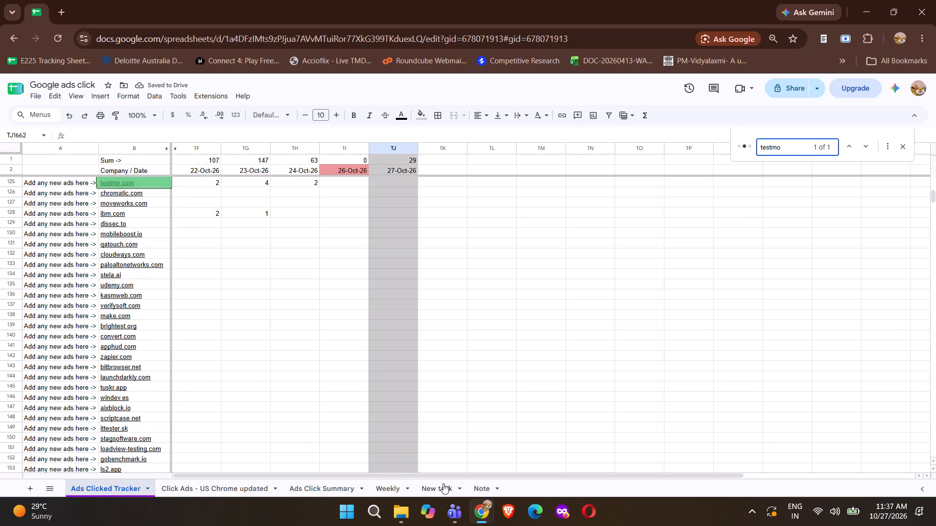
left_click(398, 183)
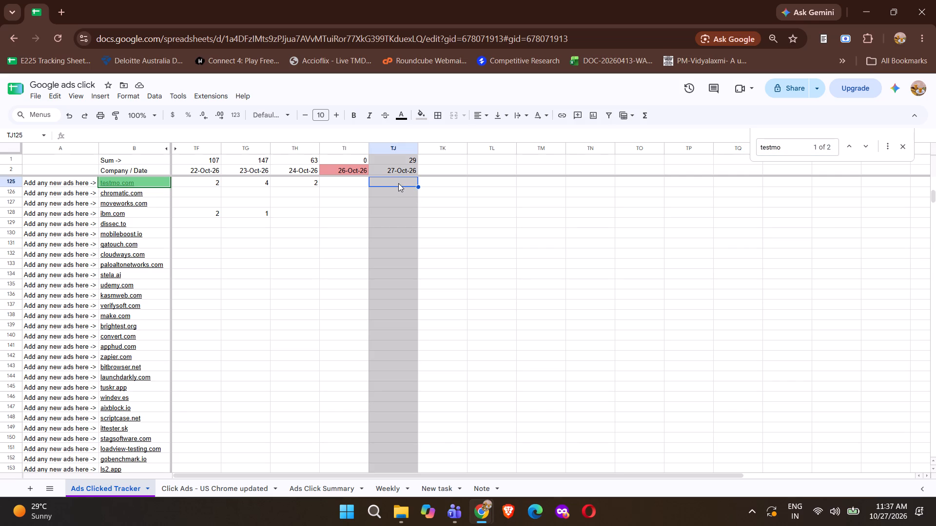
key("4")
key("Return")
scroll(446, 290, "down", 1)
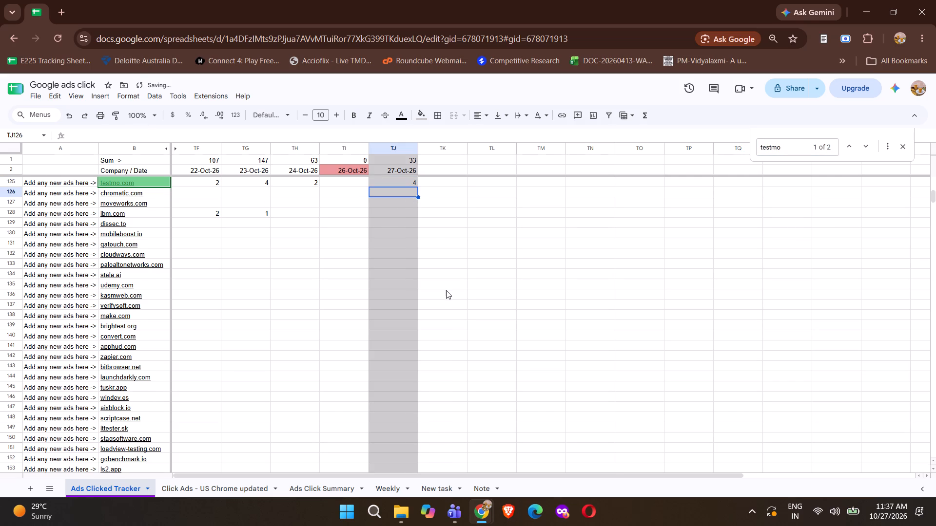
scroll(446, 290, "down", 4)
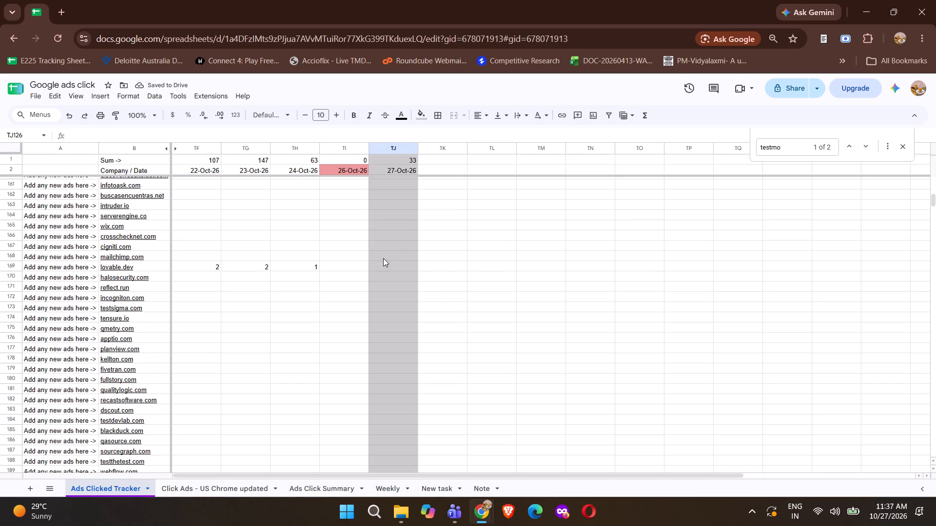
left_click(381, 262)
key("2")
key("Return")
Enter 2 for manageengine.com and 2 for a1qa.com in the 27-Oct-26 column.
scroll(381, 262, "down", 2)
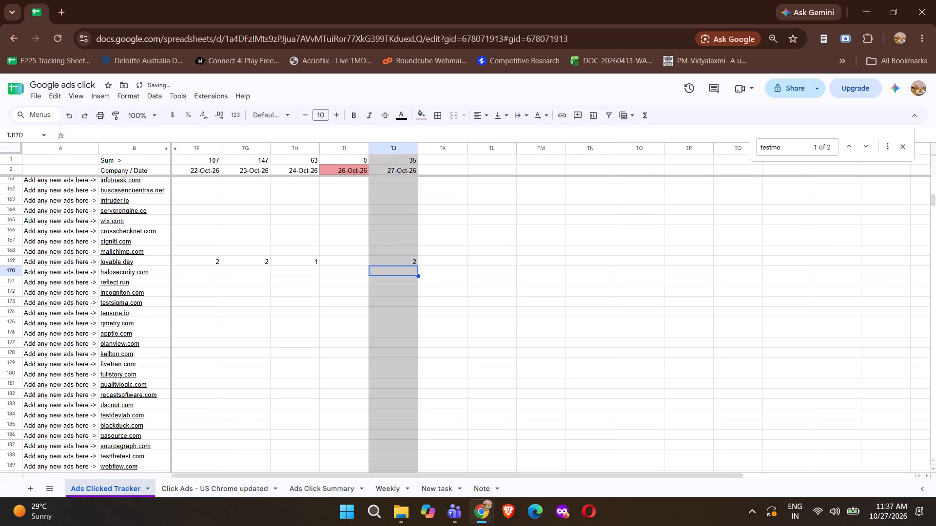
scroll(381, 262, "down", 1)
scroll(381, 262, "up", 1)
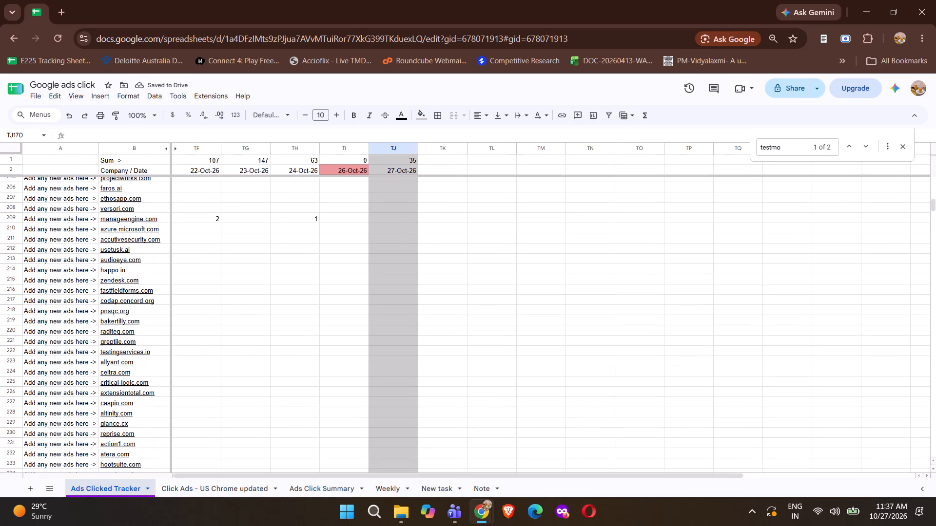
scroll(381, 262, "up", 1)
left_click(384, 222)
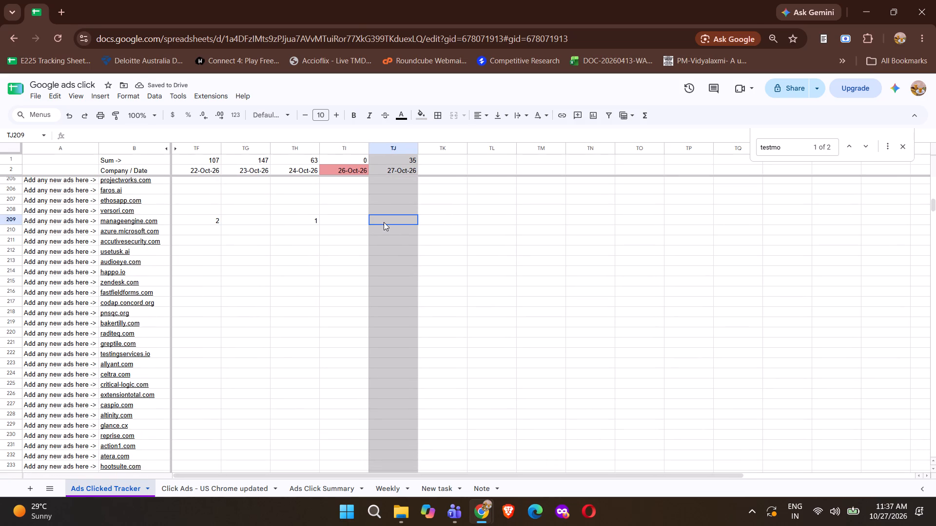
key("2")
key("Return")
scroll(384, 222, "down", 5)
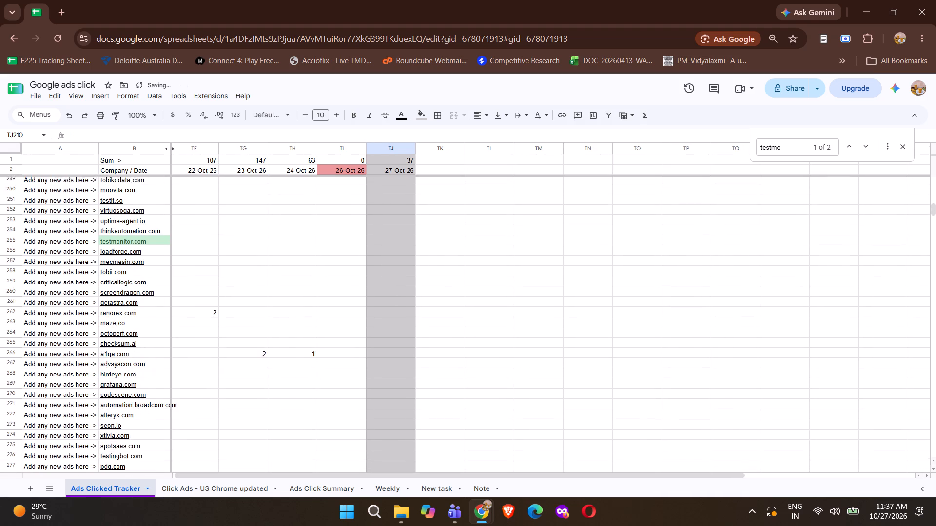
scroll(384, 222, "down", 2)
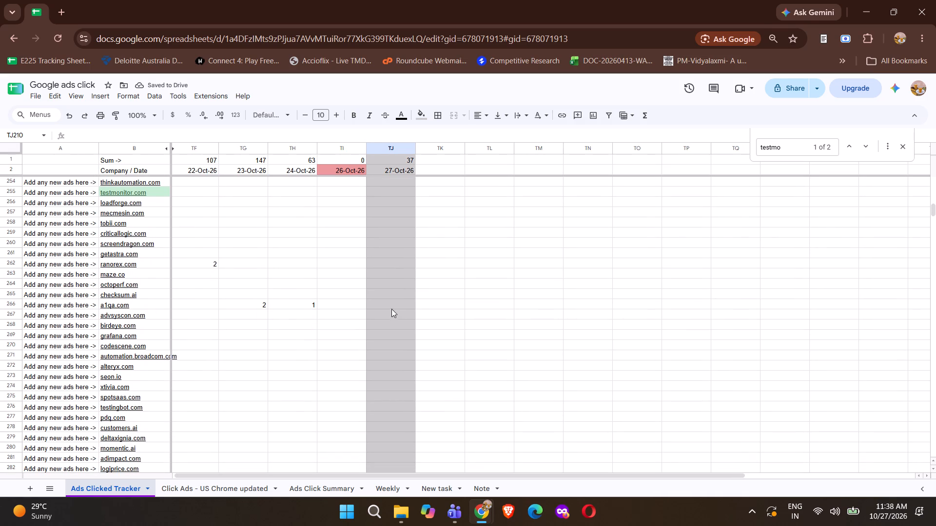
left_click(388, 305)
key("2")
key("Return")
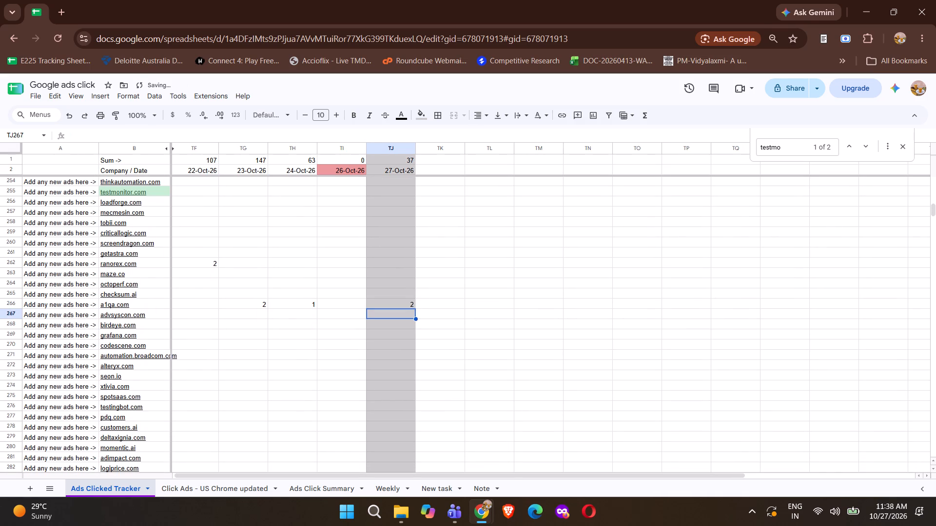
Enter 2 for freshworks.com in the 27-Oct-26 column.
scroll(388, 305, "down", 6)
scroll(388, 305, "up", 1)
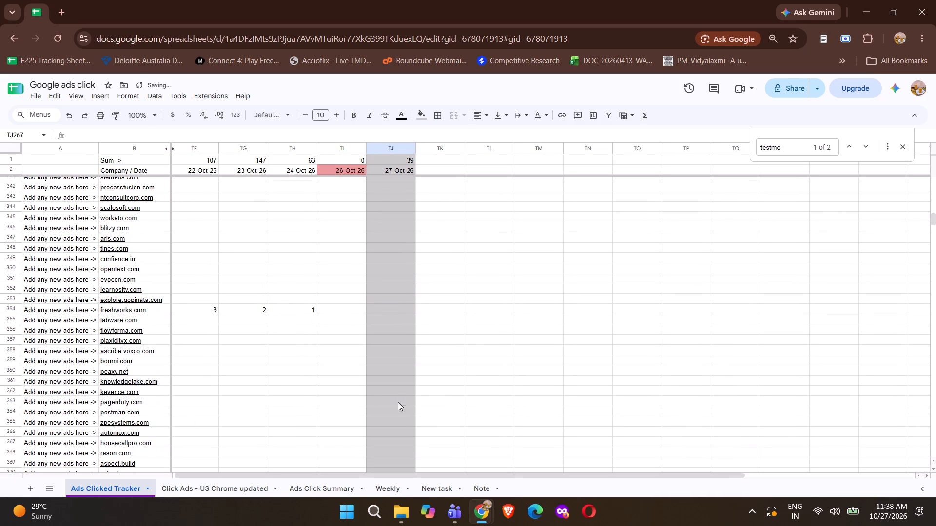
left_click(382, 310)
key("2")
key("Return")
Switch to File Explorer and close the HP folder window.
key("alt+Tab")
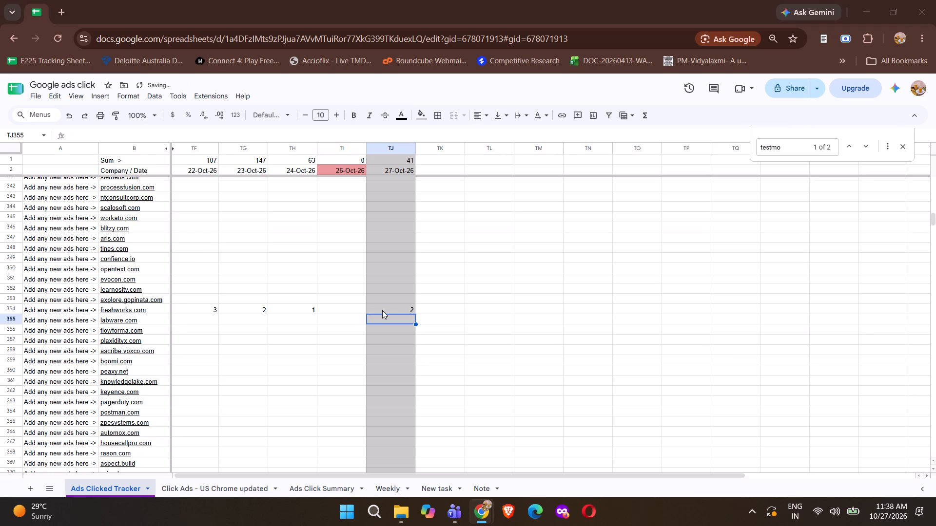
key("alt+Tab")
key("alt+Tab")
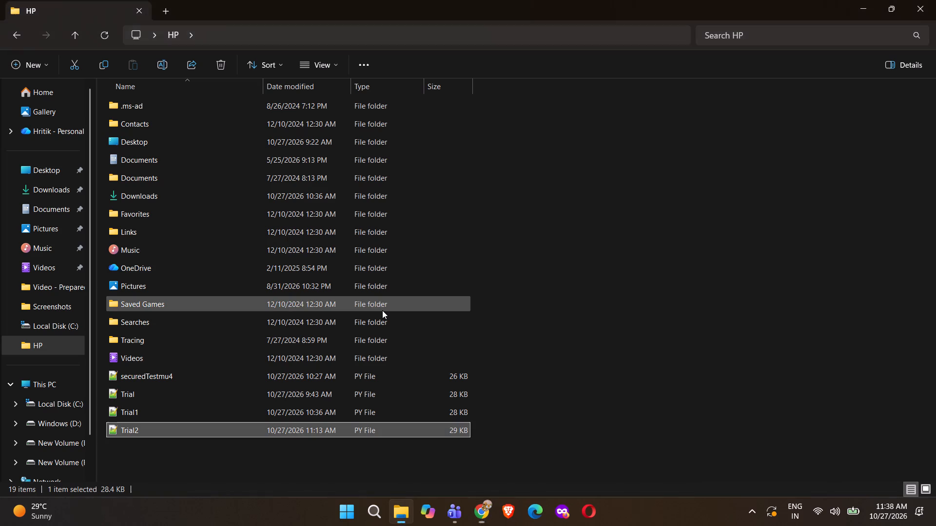
left_click(935, 0)
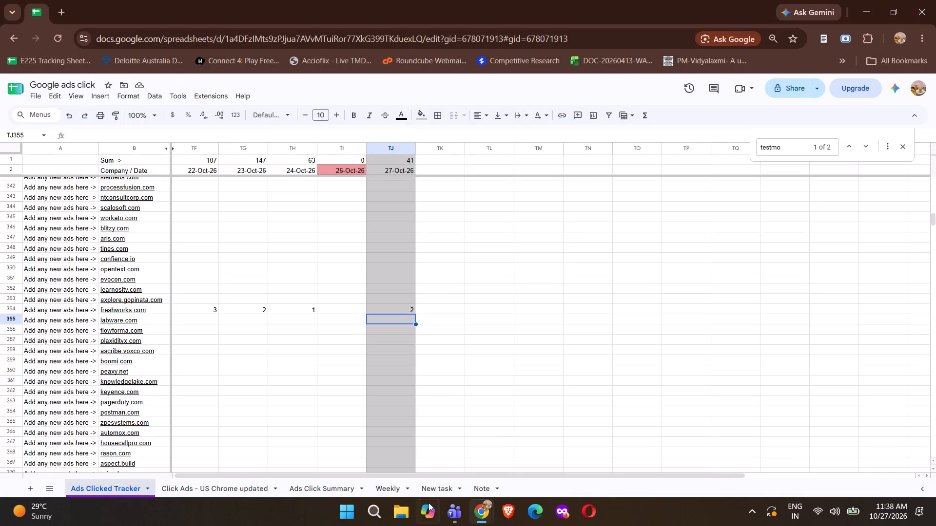
Switch to the Ads click master copy and clear the pasted status text in J3:J60 of the Group Status sheet.
left_click(477, 513)
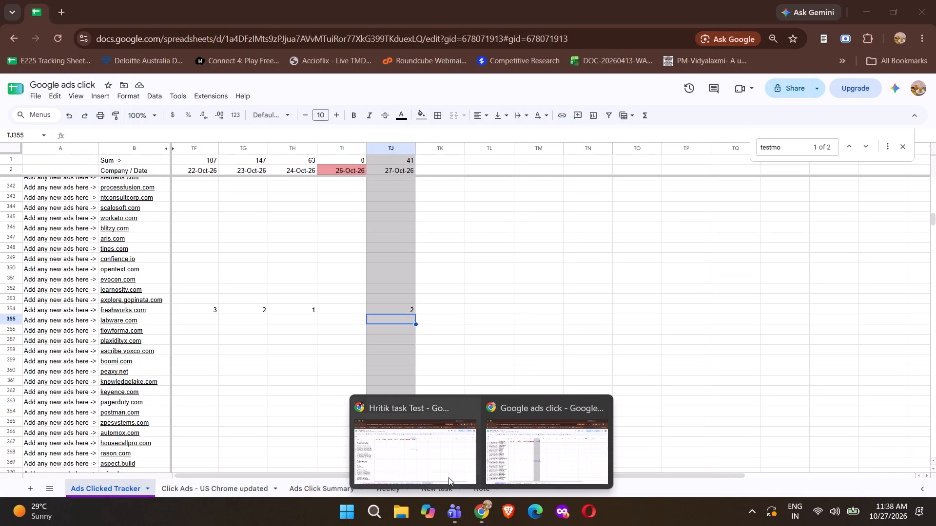
left_click(445, 474)
key("ctrl+Tab")
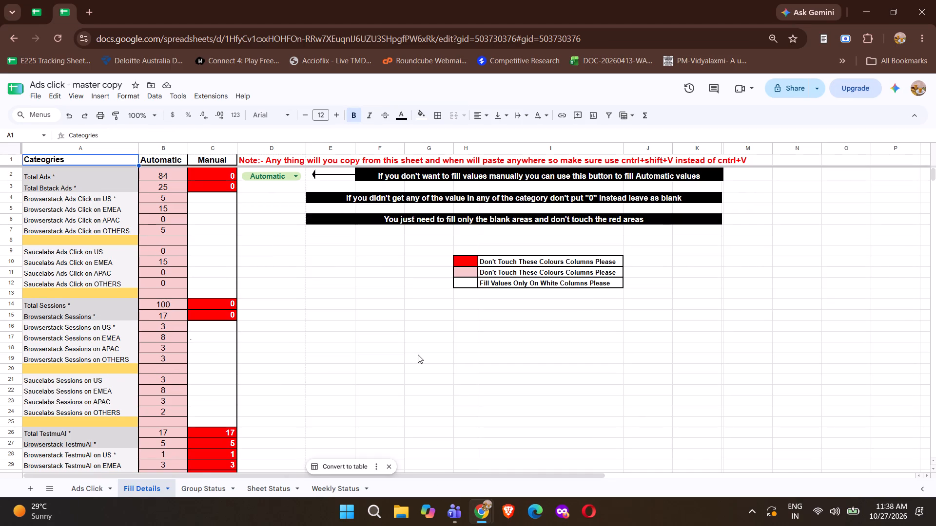
left_click(102, 485)
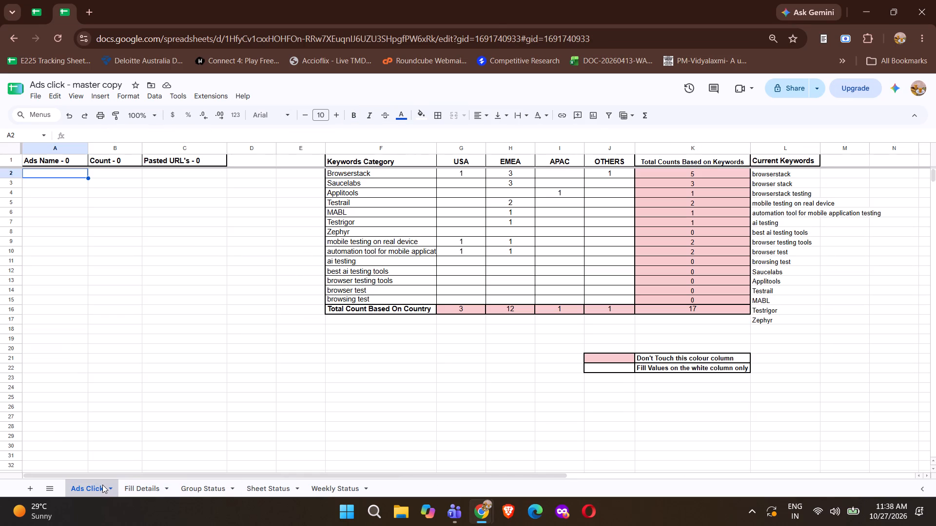
scroll(152, 434, "up", 1)
left_click(147, 482)
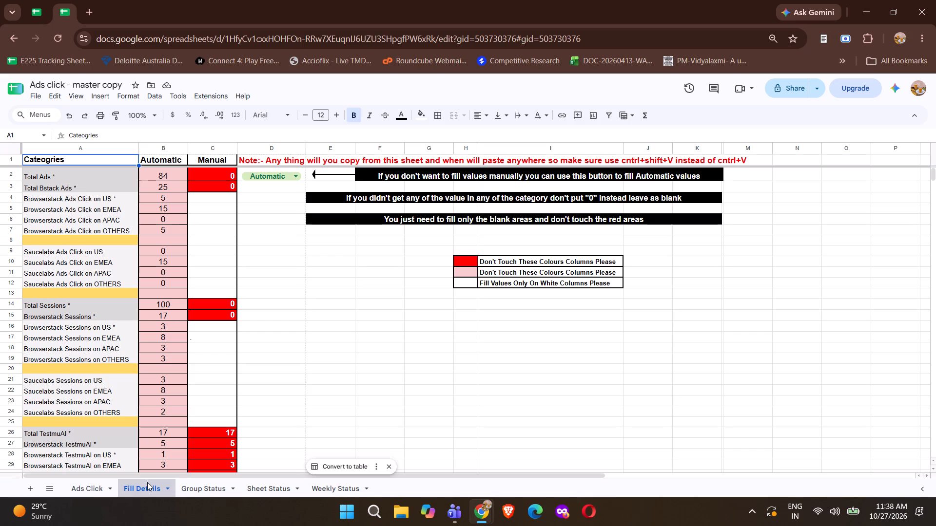
left_click(200, 483)
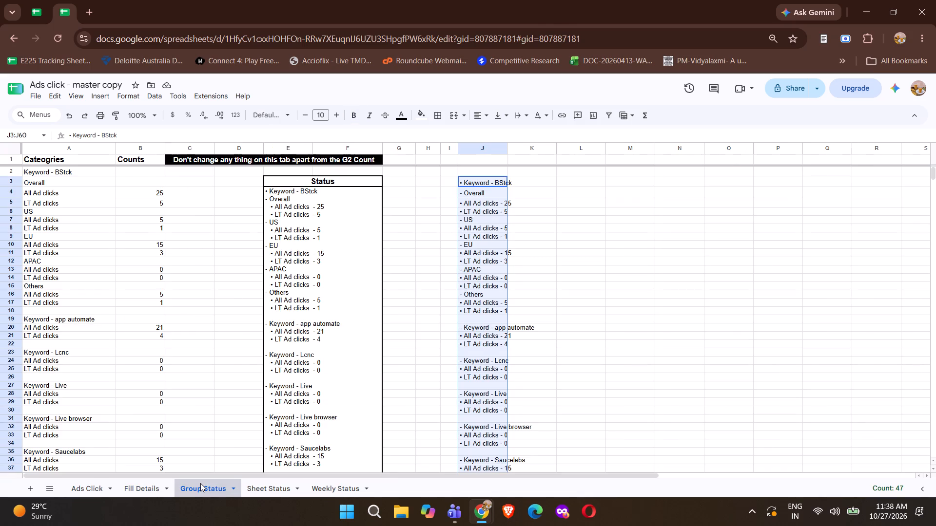
key("BackSpace")
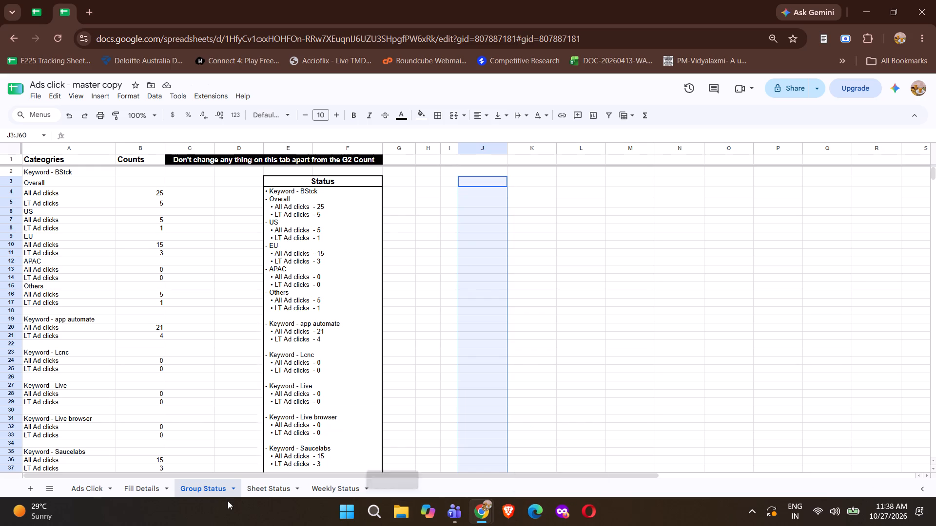
Examine the ad session and ad click counts by category on the master copy's Sheet Status sheet.
left_click(266, 486)
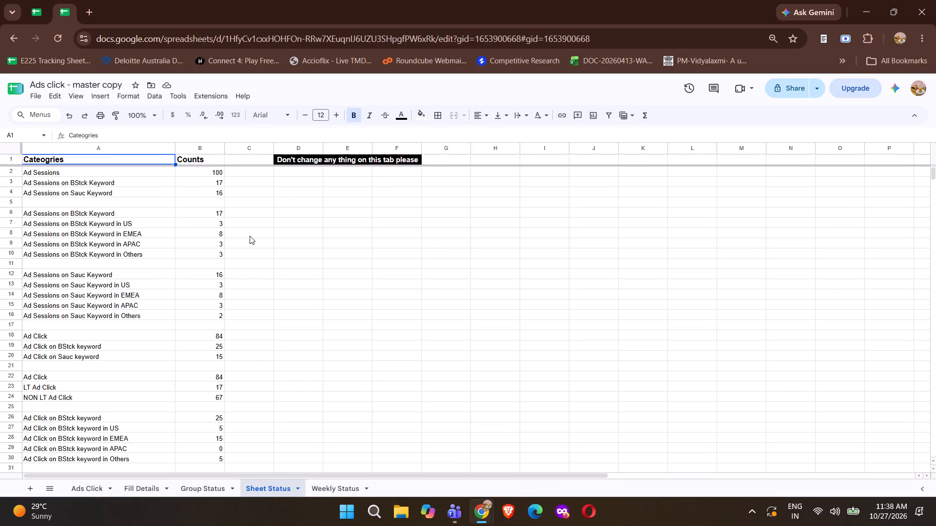
scroll(227, 200, "down", 6)
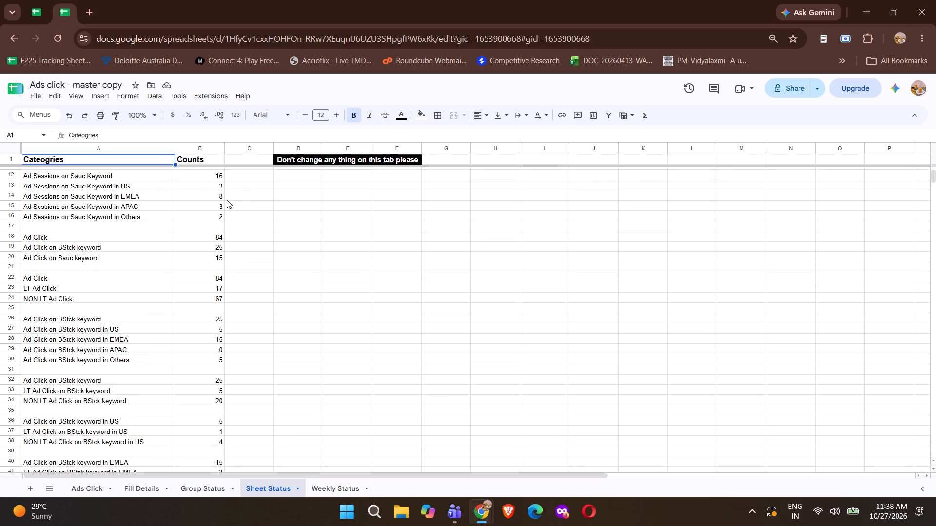
scroll(227, 200, "down", 4)
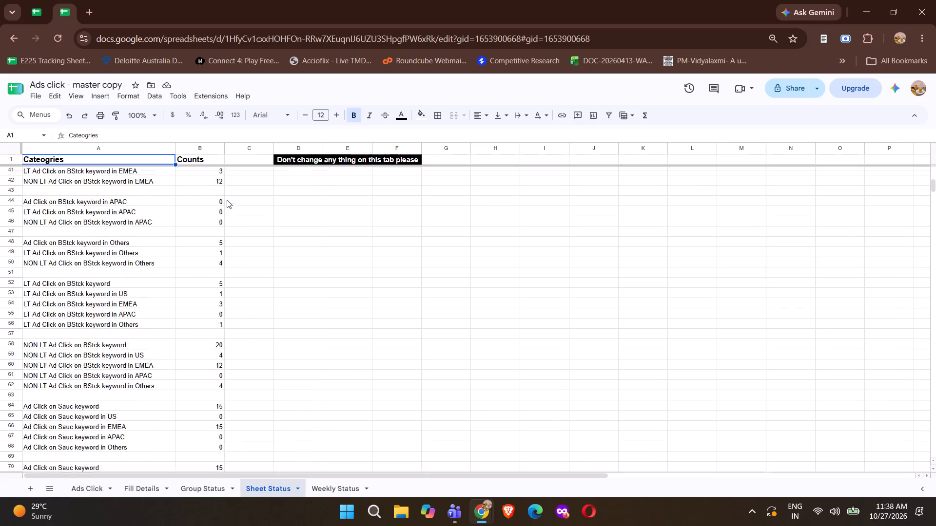
scroll(227, 200, "up", 4)
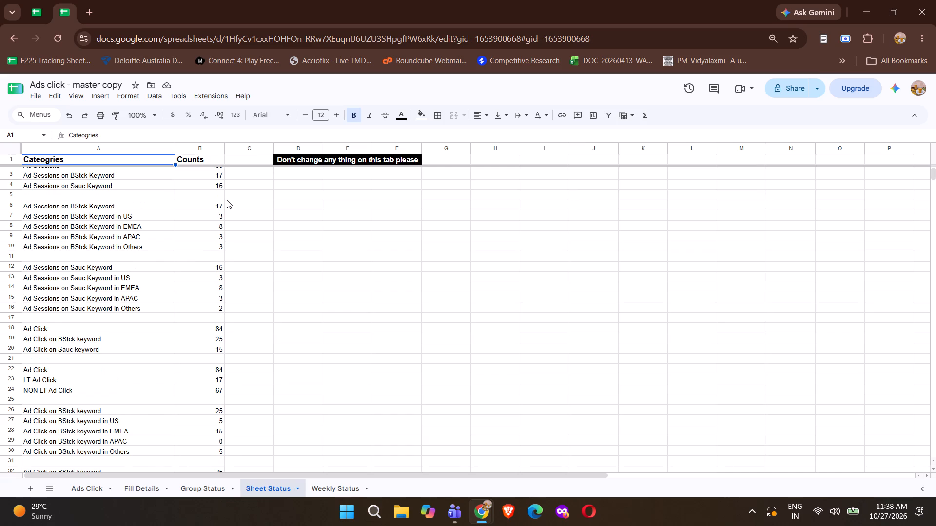
scroll(227, 200, "down", 4)
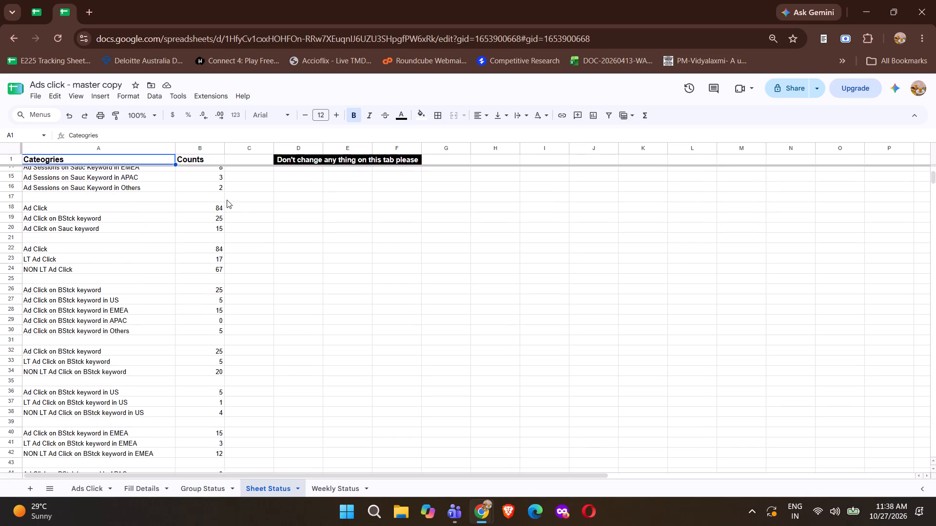
Examine the Sauc keyword click counts, LT and NON LT totals, and Applitool keyword counts on the Sheet Status sheet.
scroll(227, 200, "down", 4)
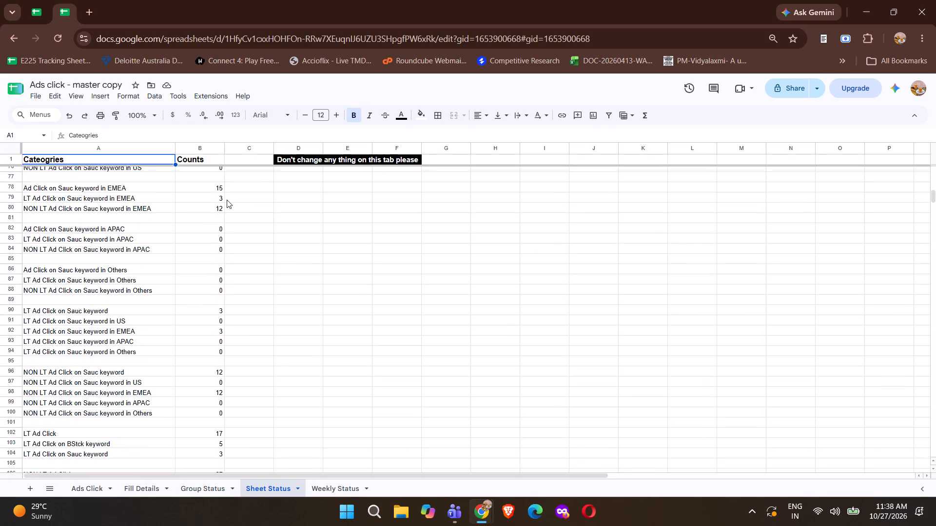
scroll(227, 200, "down", 1)
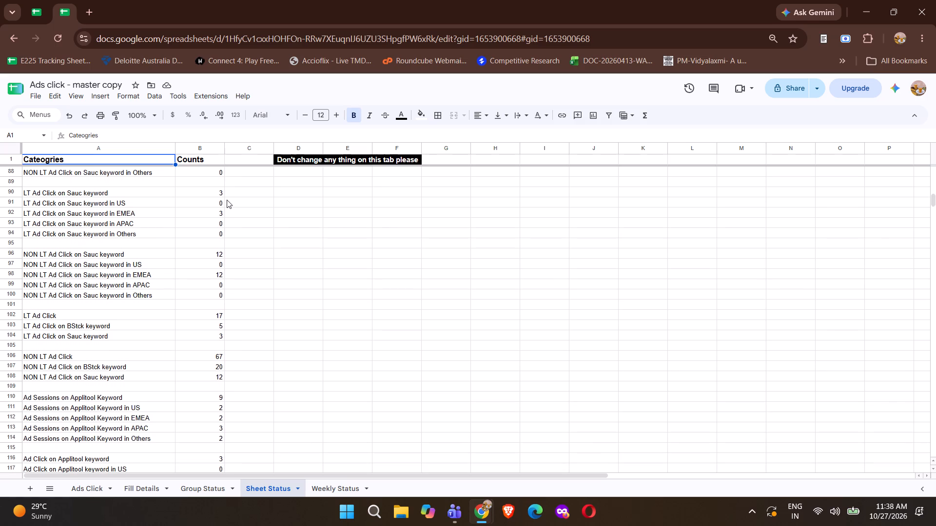
scroll(227, 200, "down", 2)
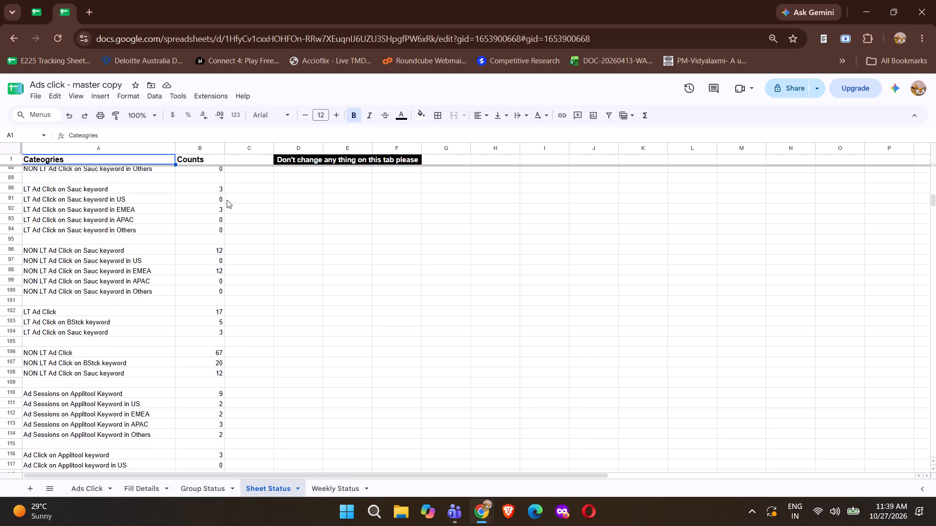
scroll(227, 200, "down", 3)
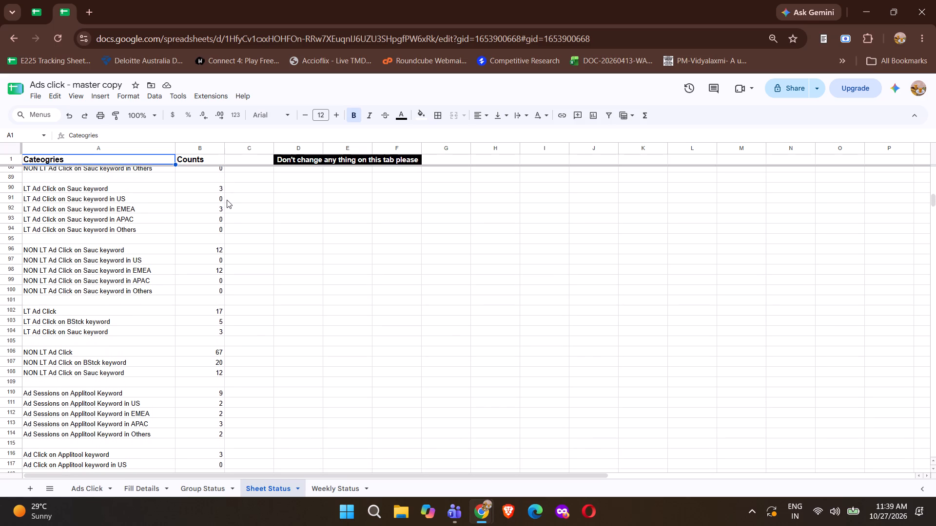
scroll(227, 200, "down", 3)
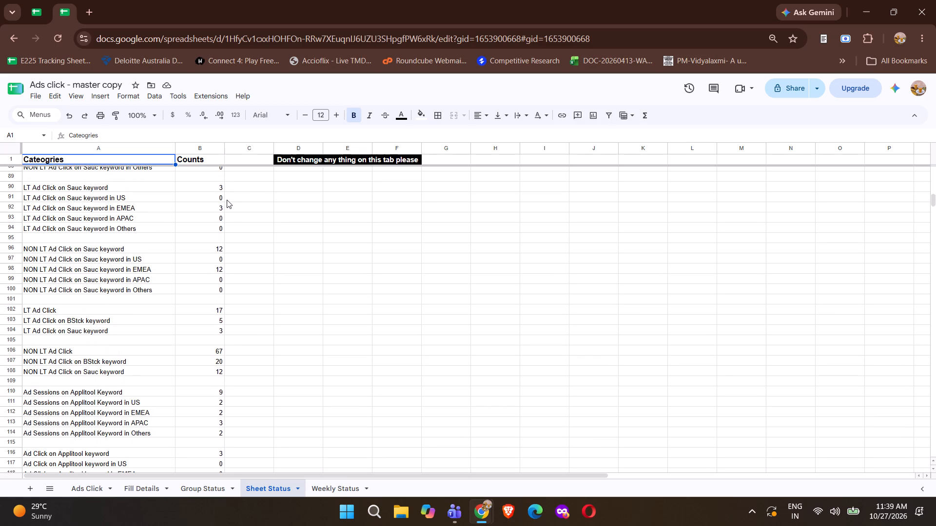
scroll(227, 200, "down", 7)
Review the ad session counts by region for the BStck and Sauc keywords at the start of the Sheet Status sheet.
scroll(227, 200, "up", 3)
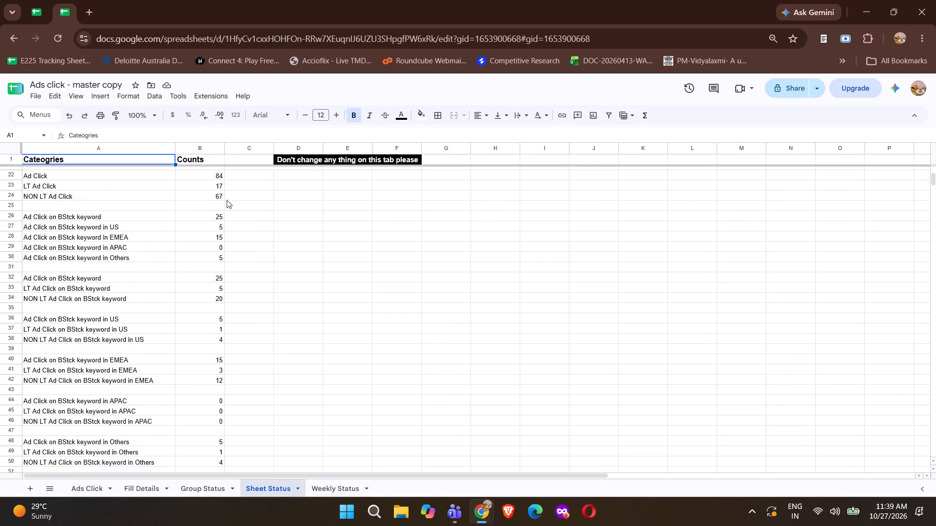
scroll(227, 200, "down", 1)
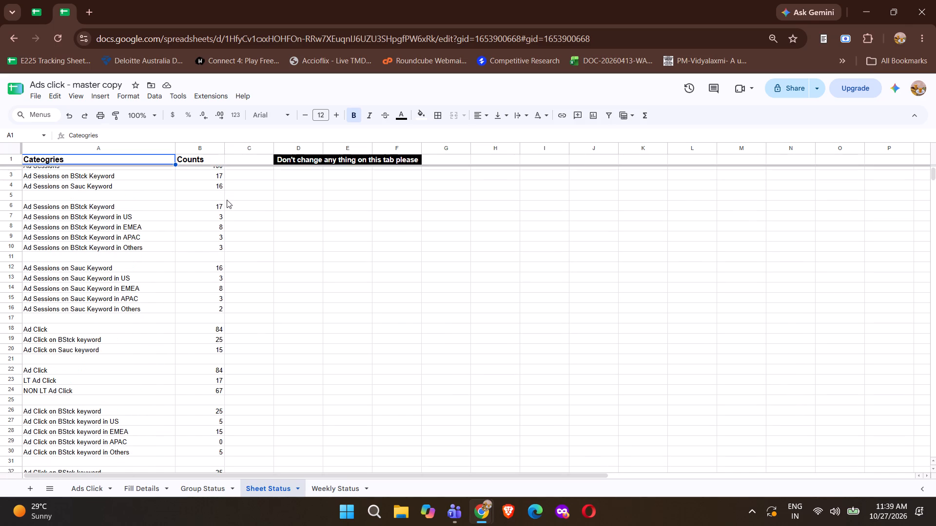
scroll(227, 200, "down", 1)
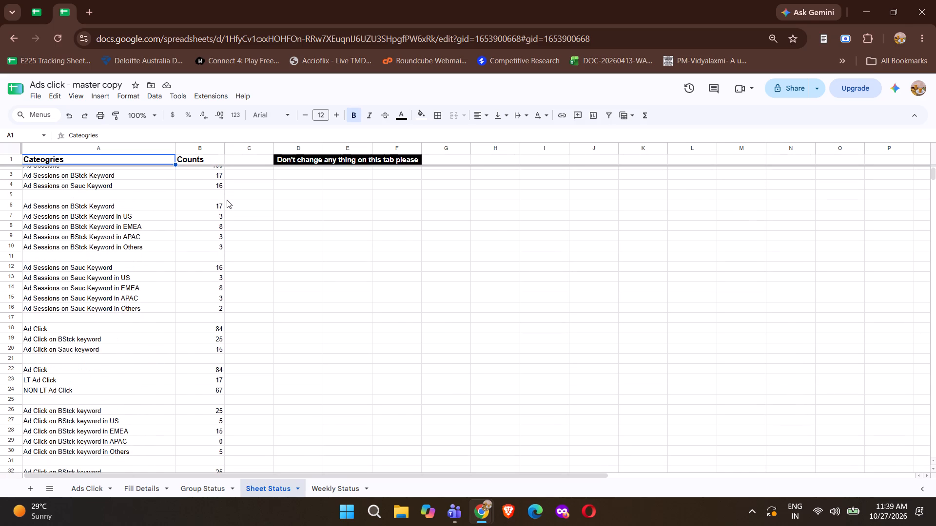
scroll(227, 200, "down", 3)
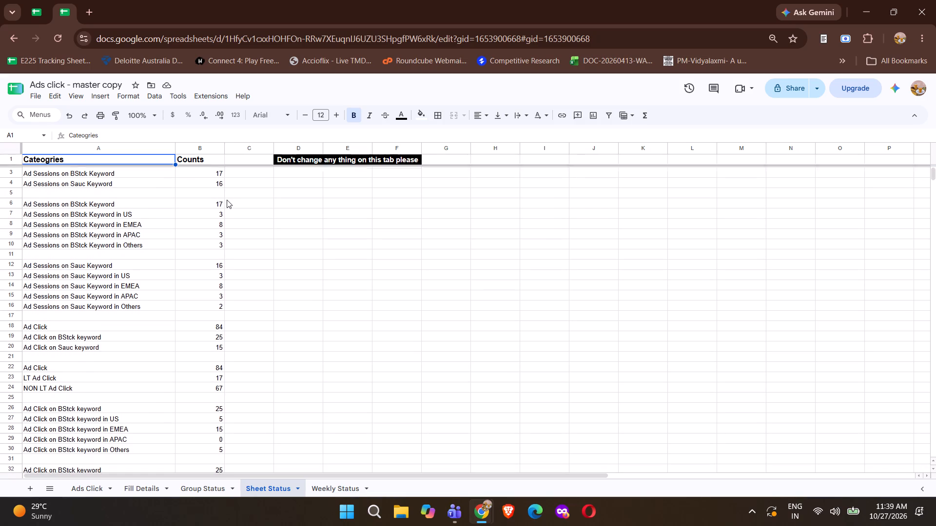
scroll(227, 200, "down", 1)
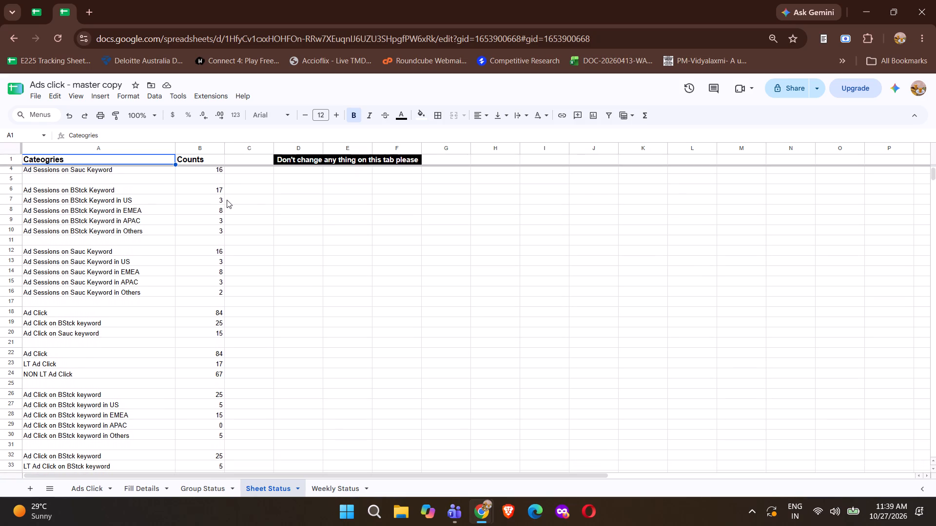
scroll(227, 200, "up", 3)
scroll(227, 200, "down", 1)
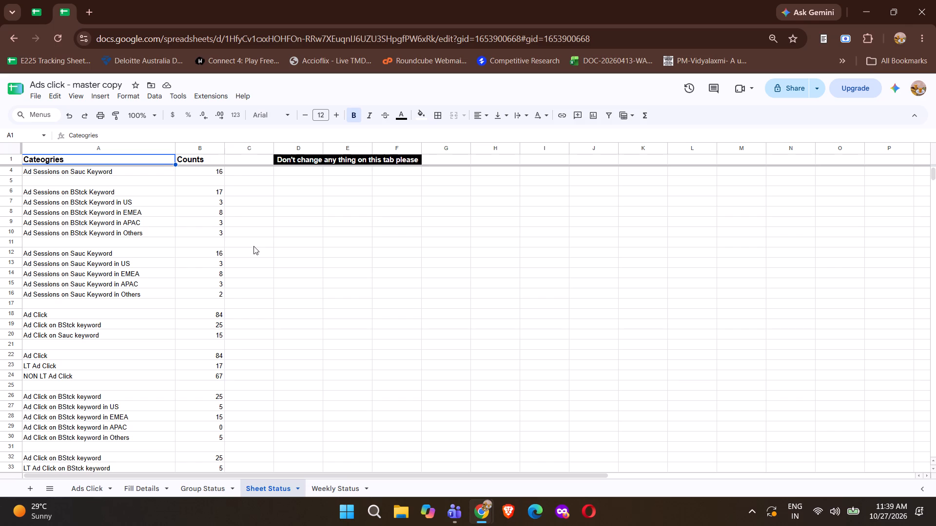
scroll(253, 246, "down", 1)
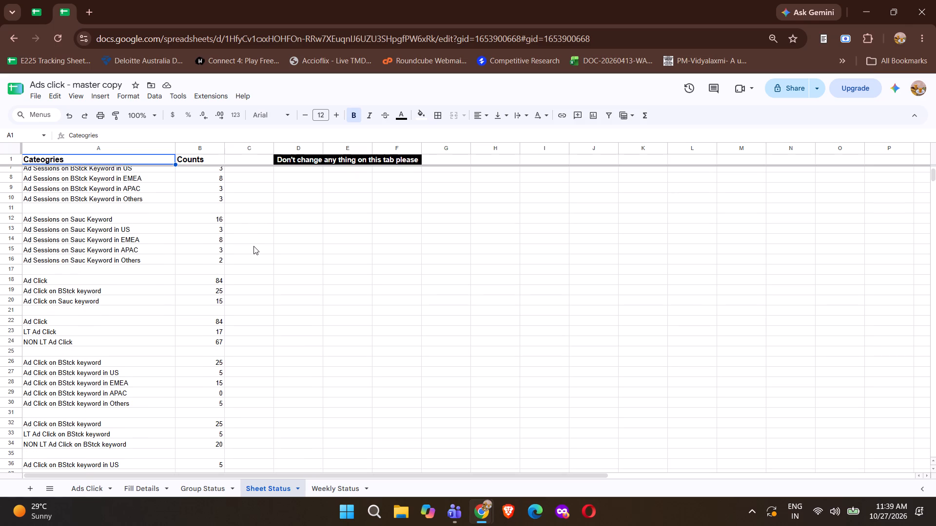
scroll(253, 246, "down", 1)
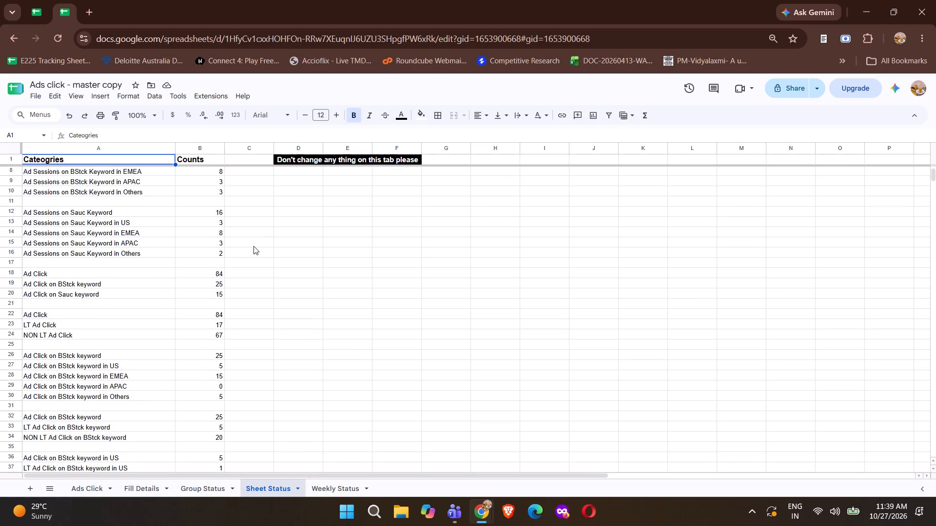
scroll(253, 246, "down", 1)
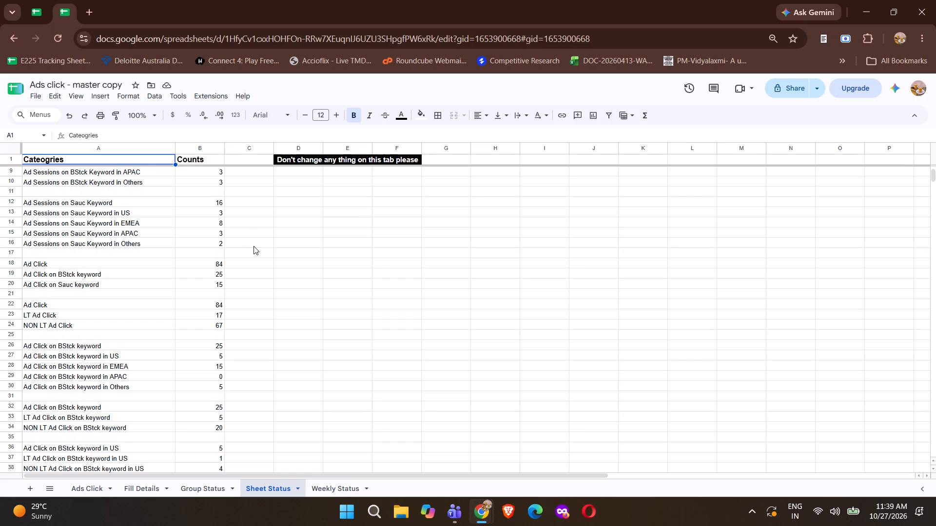
scroll(253, 246, "down", 1)
scroll(253, 246, "up", 1)
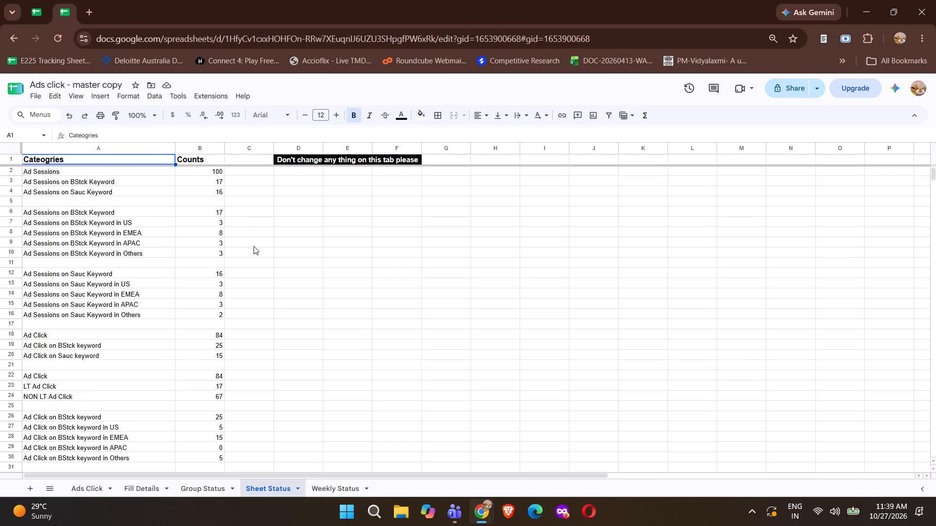
scroll(253, 246, "up", 1)
scroll(253, 246, "down", 1)
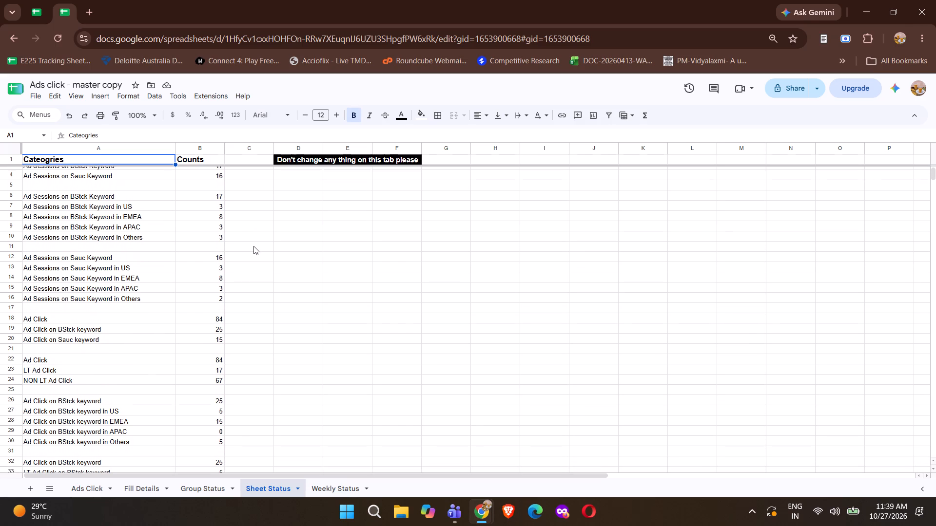
Examine the BStck keyword ad click counts by region and inspect the formula behind the EMEA count in B40.
scroll(253, 246, "down", 2)
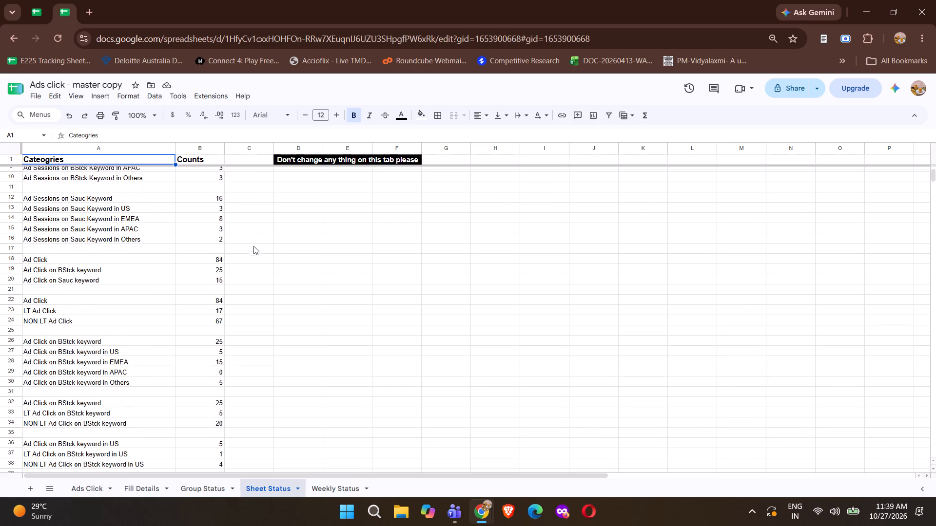
scroll(253, 246, "down", 1)
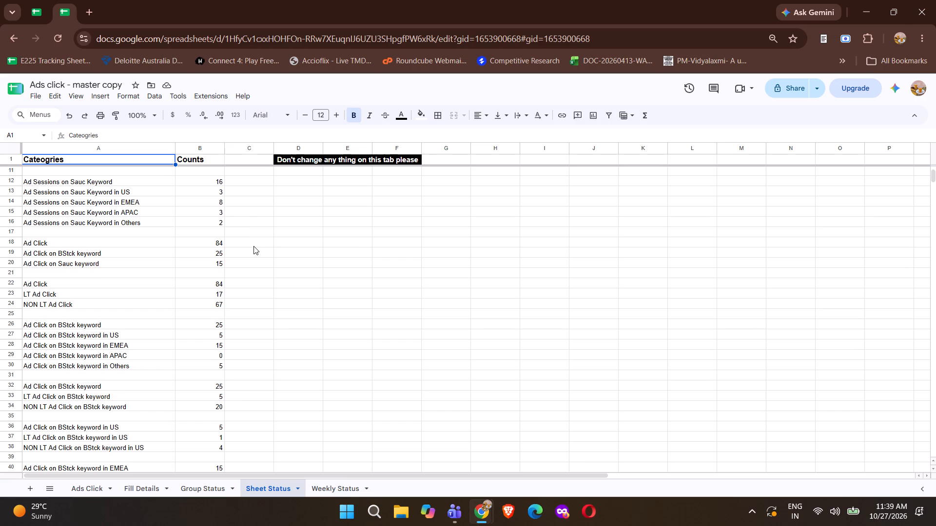
scroll(253, 246, "down", 2)
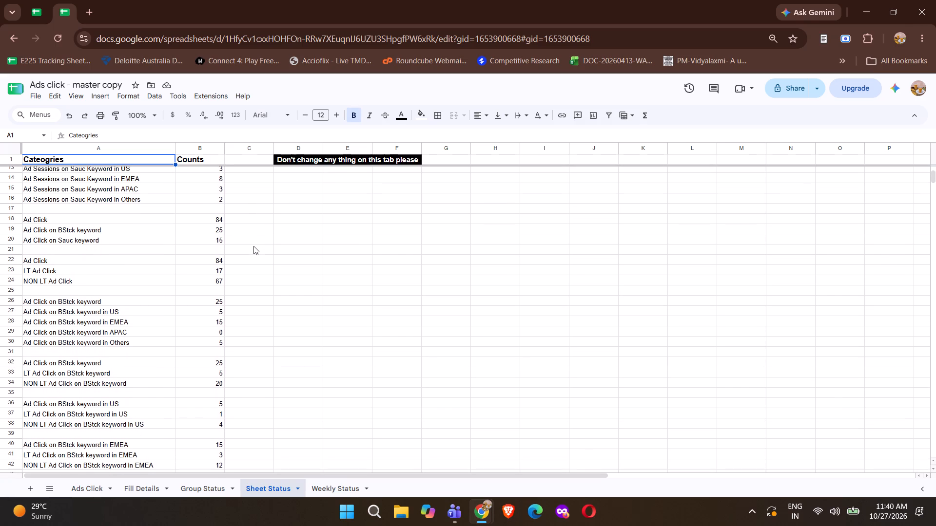
scroll(253, 246, "down", 1)
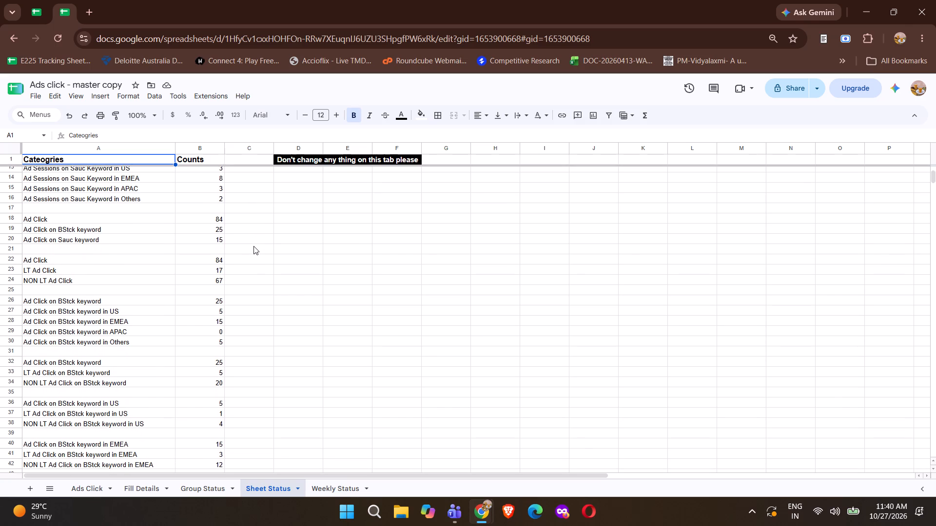
scroll(253, 246, "down", 1)
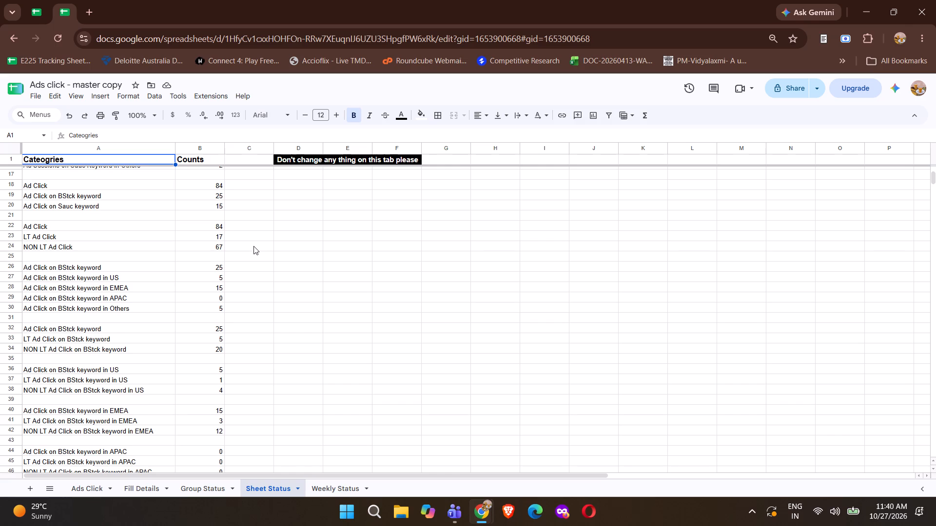
scroll(253, 246, "down", 1)
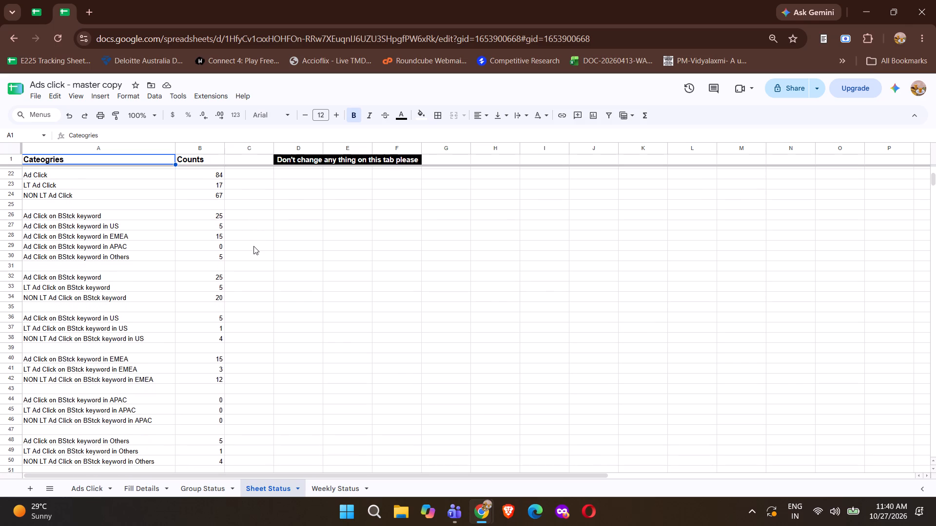
scroll(253, 246, "down", 2)
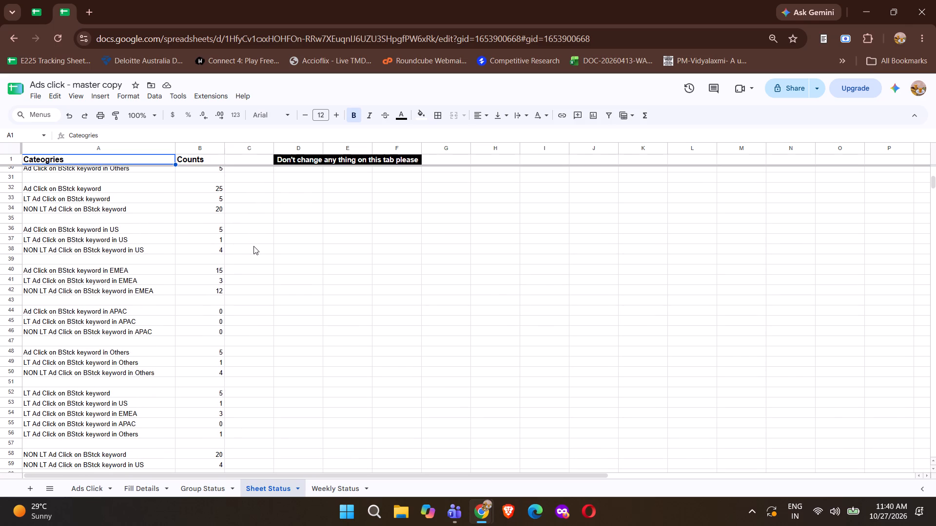
double_click(211, 268)
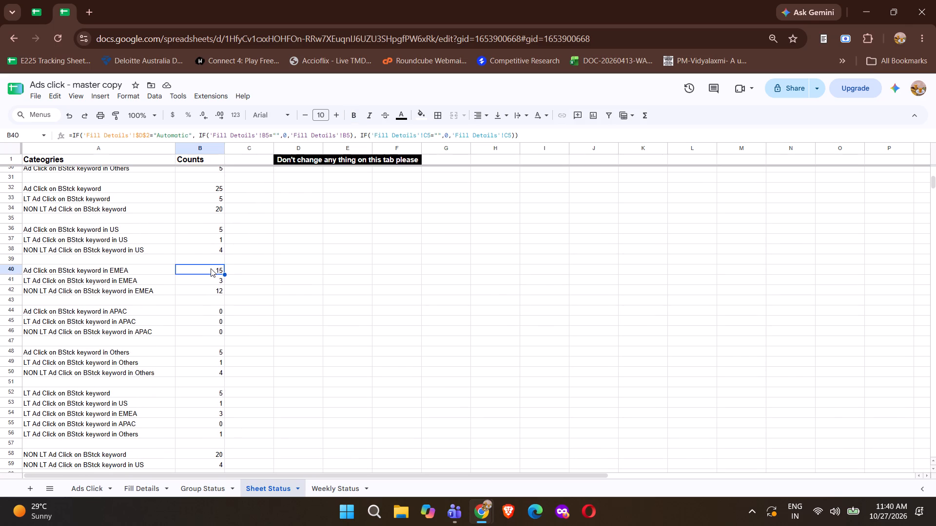
left_click(287, 307)
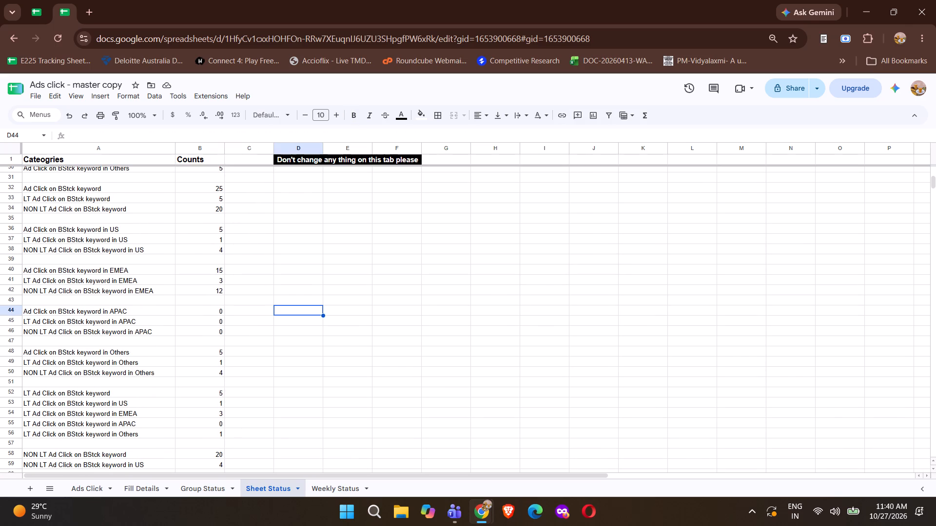
Examine the LT and NON LT ad click counts for the BStck and Sauc keywords in rows 40 to 111.
scroll(262, 276, "down", 2)
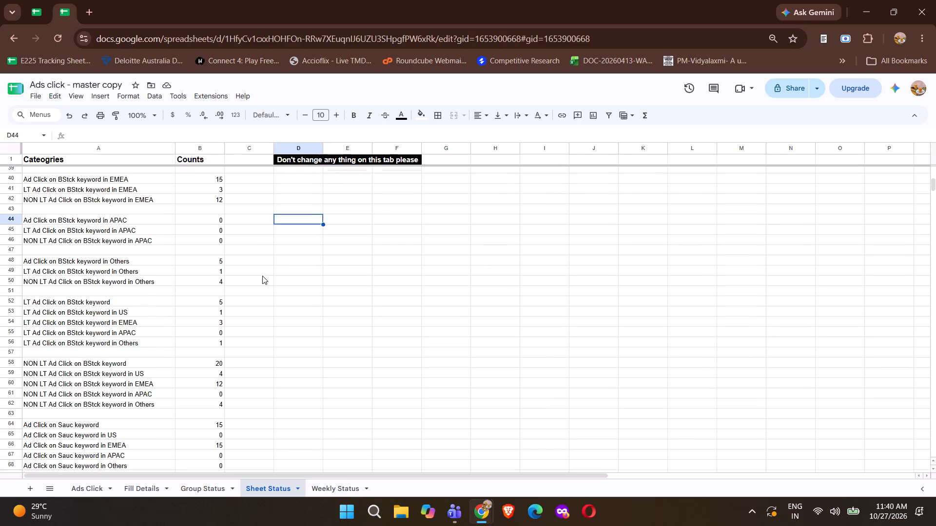
scroll(262, 276, "down", 1)
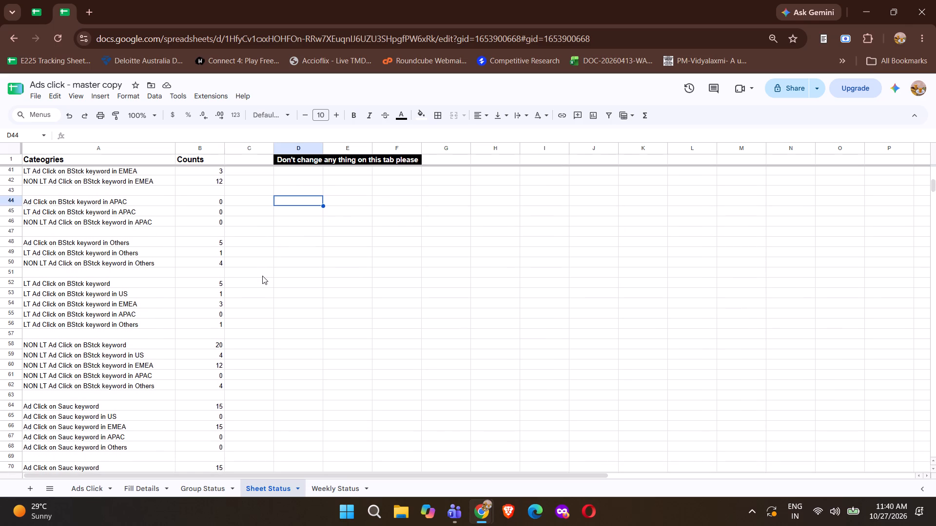
scroll(262, 276, "down", 1)
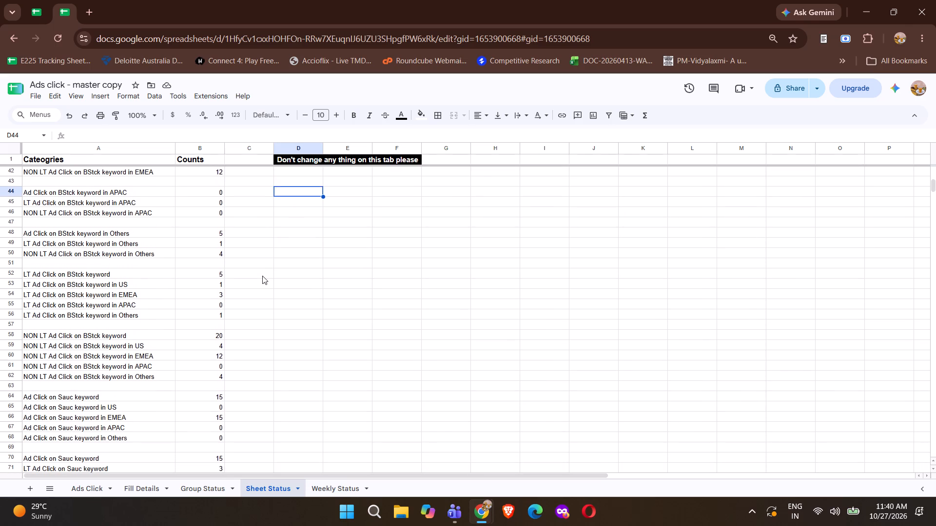
scroll(262, 276, "down", 2)
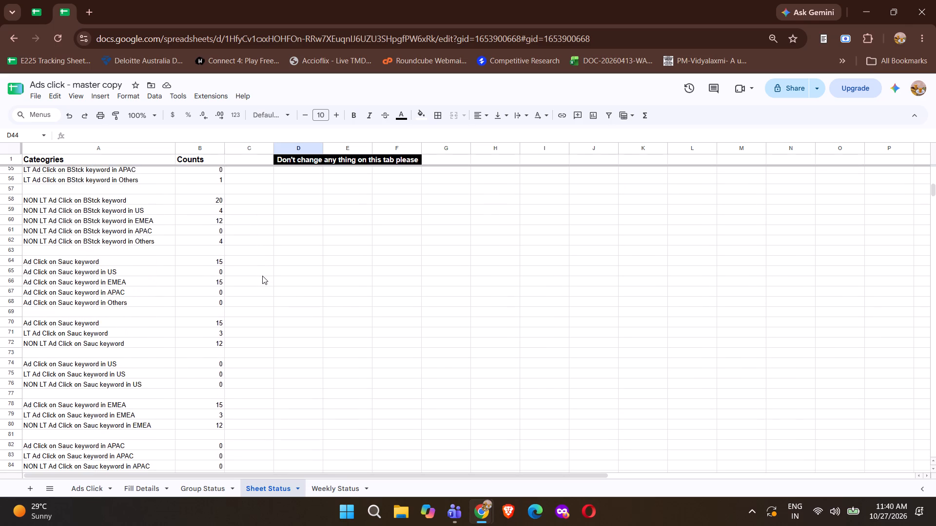
scroll(262, 276, "down", 2)
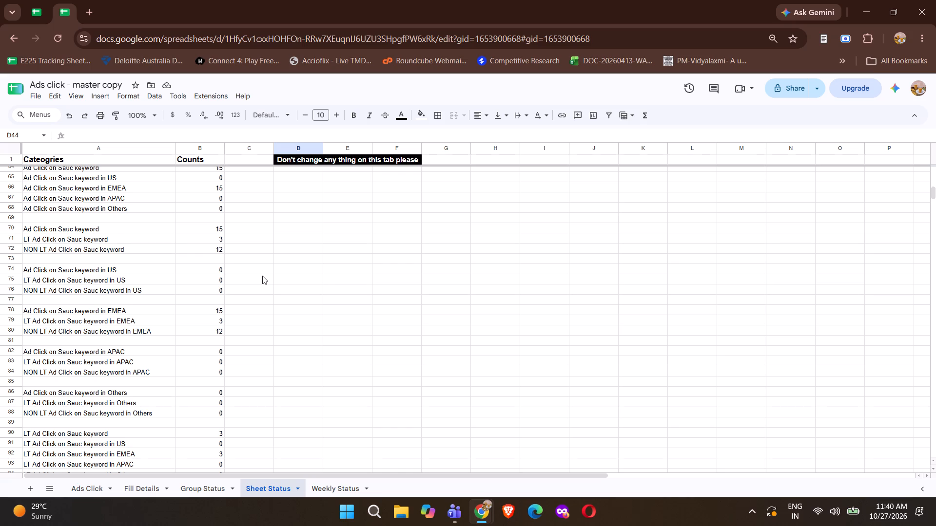
scroll(262, 276, "down", 3)
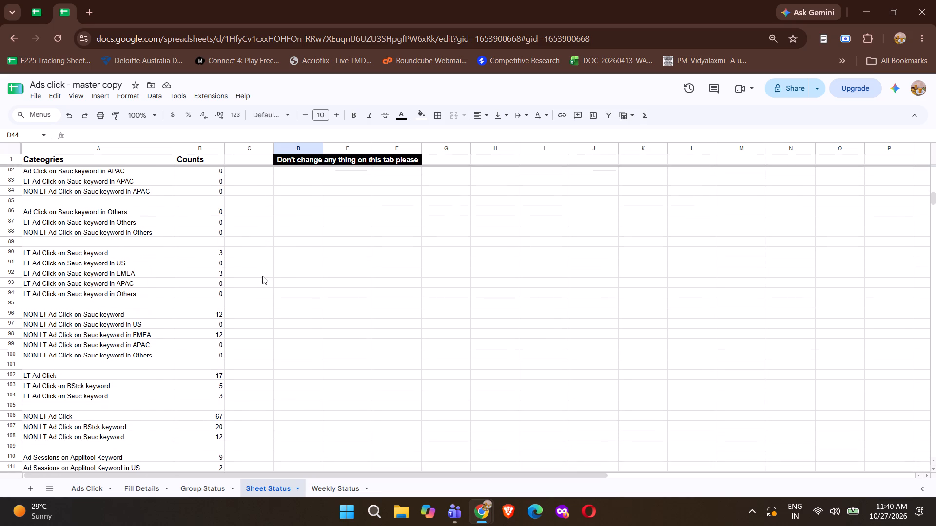
scroll(262, 276, "down", 1)
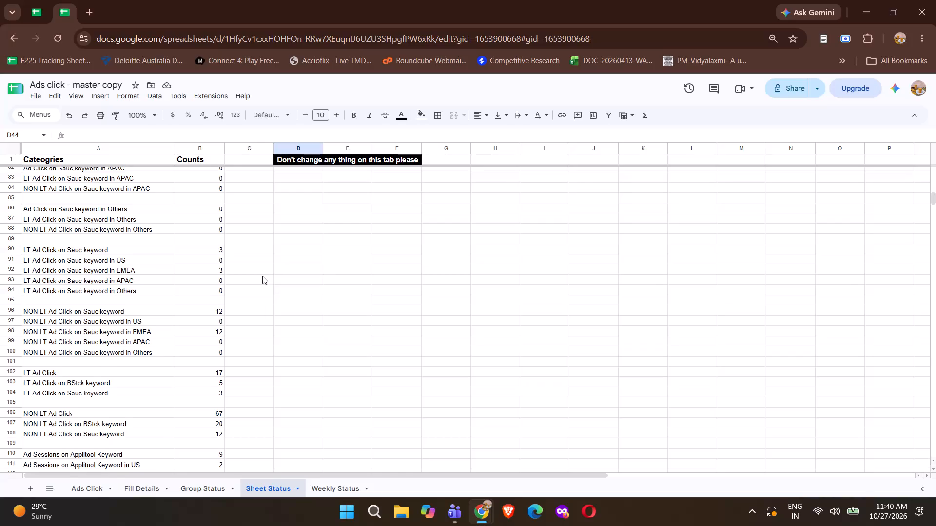
Inspect the formula behind the LT Ad Click total in B102 and compare it with the earlier ad click counts on Sheet Status.
scroll(262, 276, "down", 1)
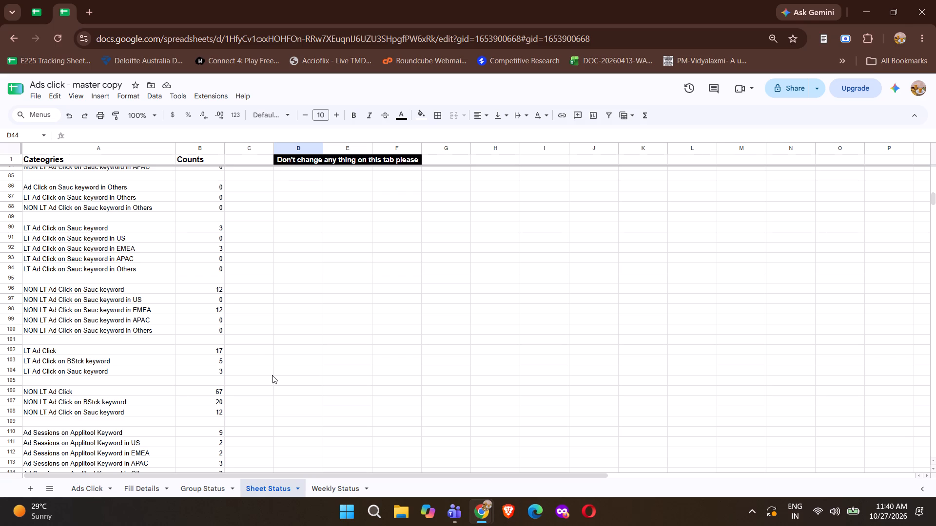
double_click(211, 349)
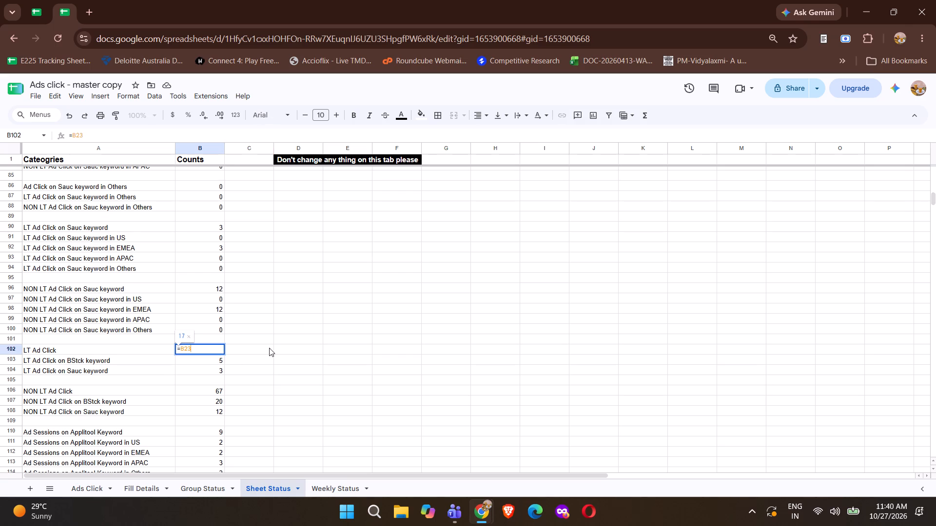
left_click(275, 349)
scroll(275, 349, "up", 3)
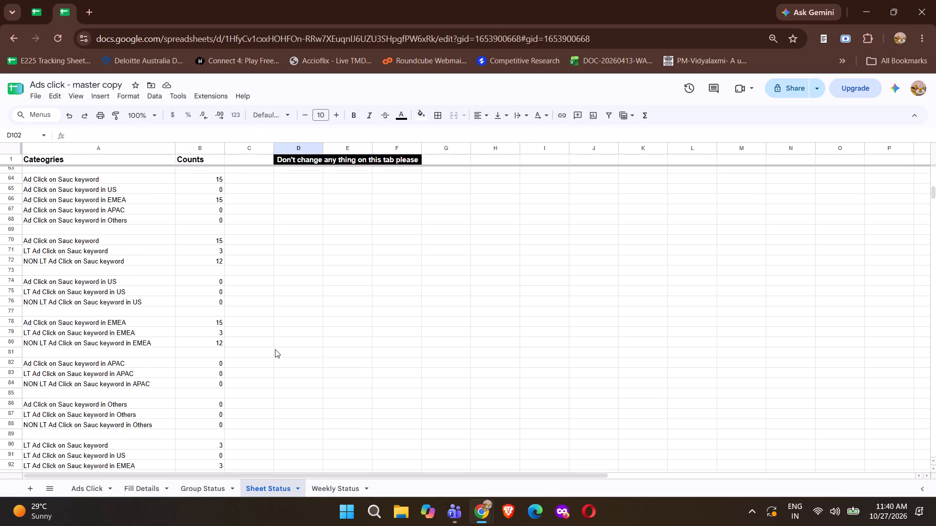
scroll(275, 349, "up", 3)
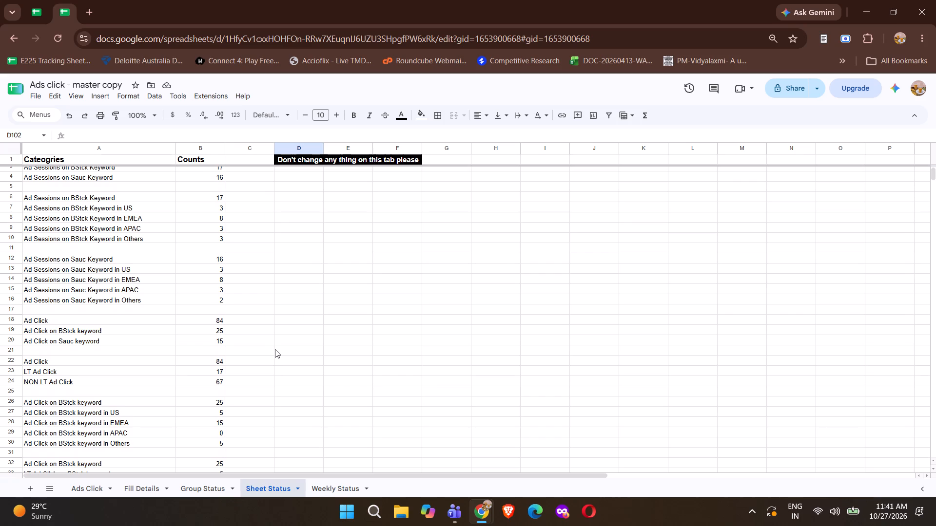
scroll(275, 349, "down", 6)
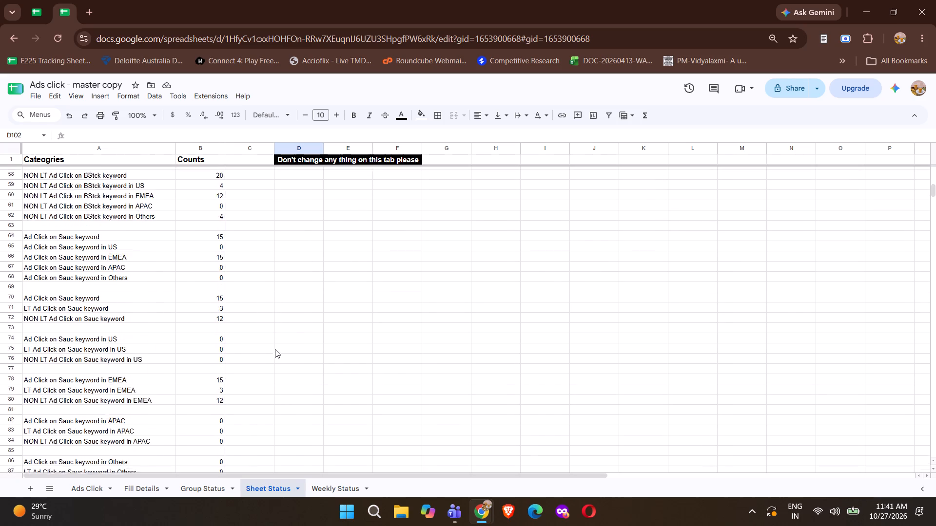
scroll(275, 349, "down", 2)
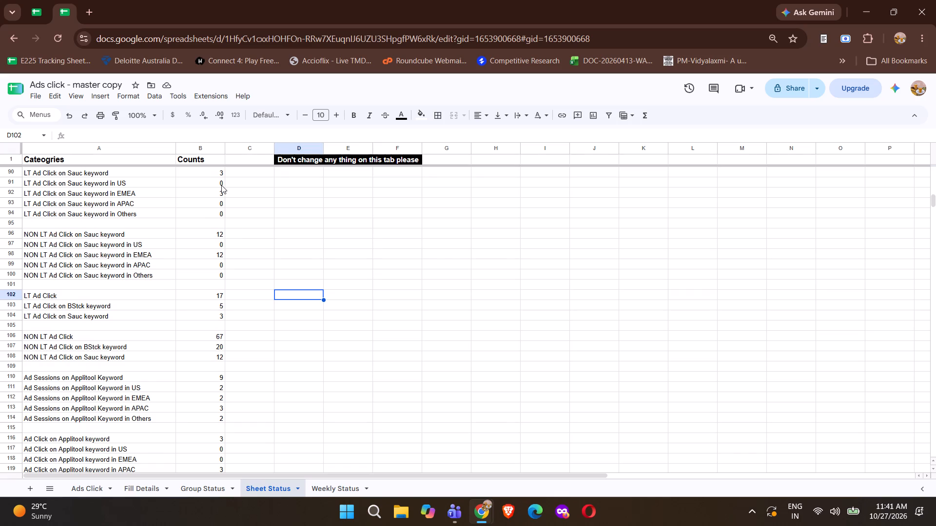
Switch to the Google ads click workbook and examine the US Chrome, Weekly and Ads Click Summary sheets, focusing on the summary's Sample and Final counts.
key("alt+Tab")
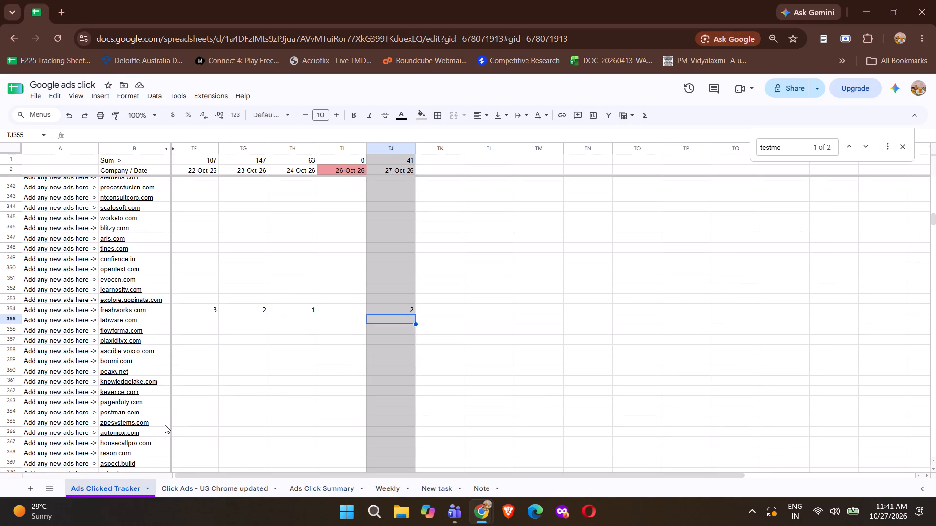
left_click(206, 478)
left_click(209, 484)
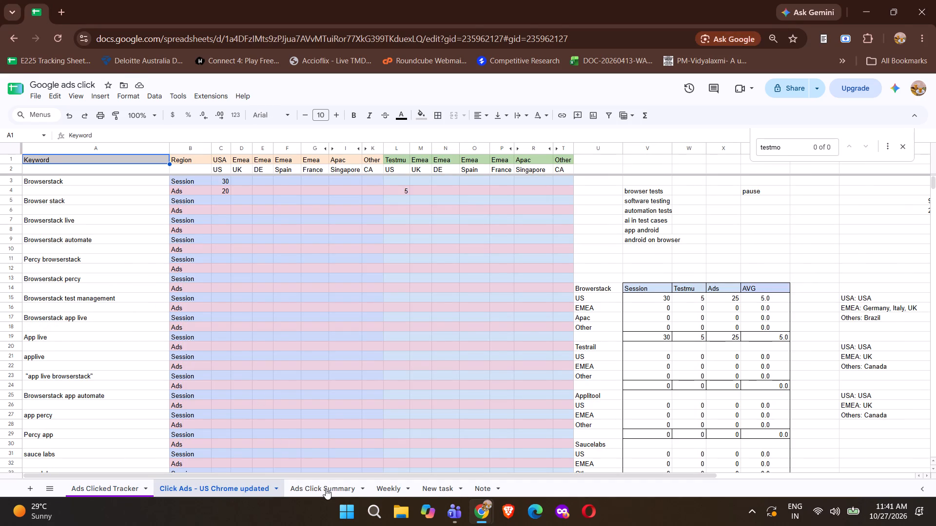
left_click(326, 488)
scroll(176, 355, "down", 5)
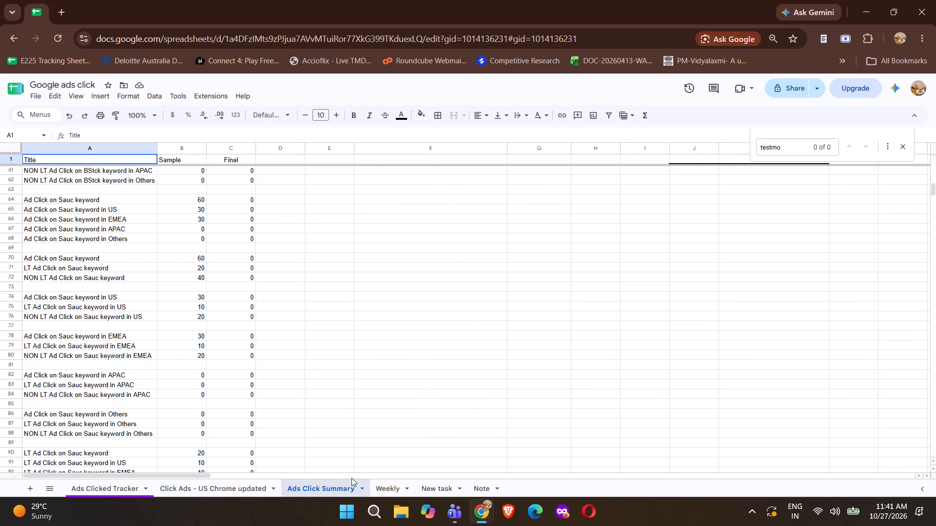
left_click(385, 488)
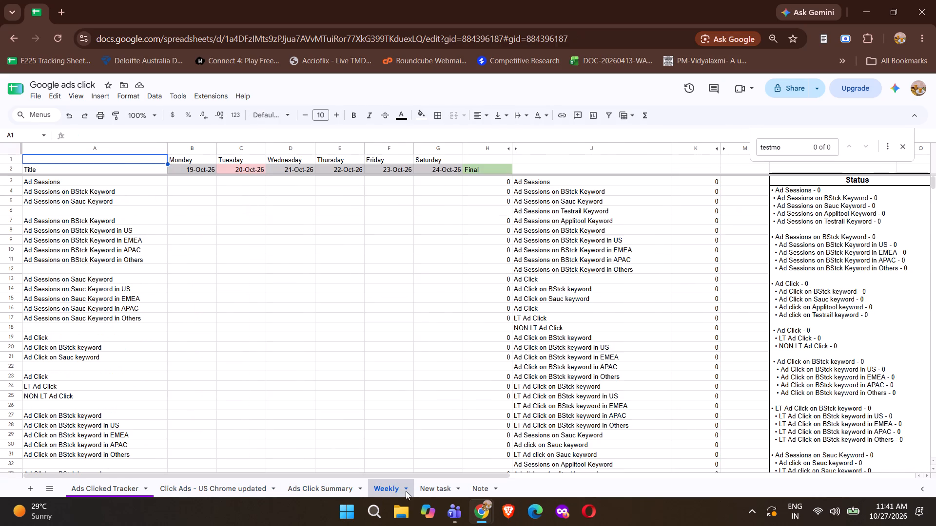
left_click(422, 486)
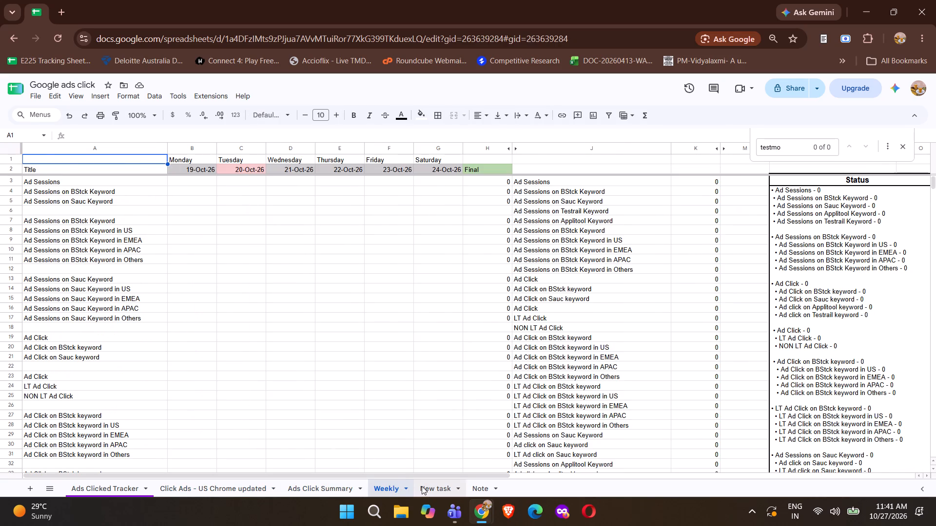
left_click(188, 492)
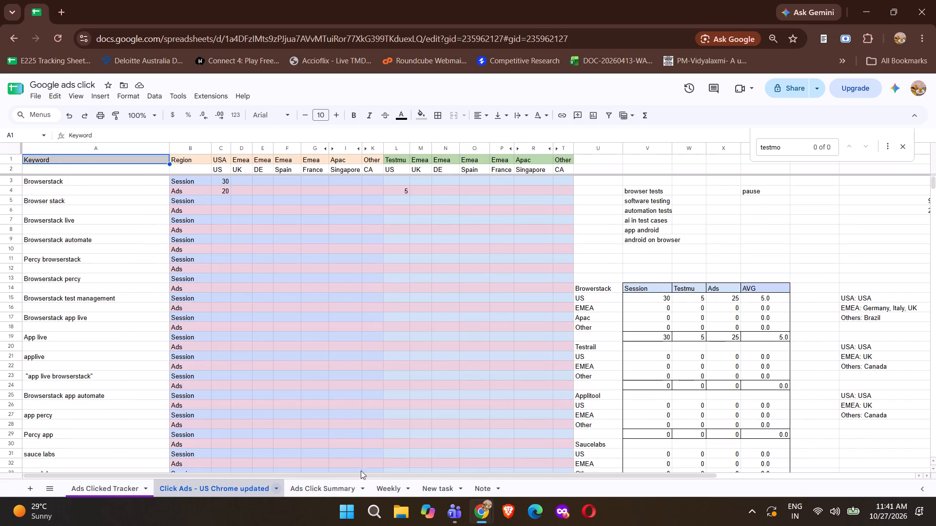
left_click(335, 483)
scroll(225, 376, "down", 4)
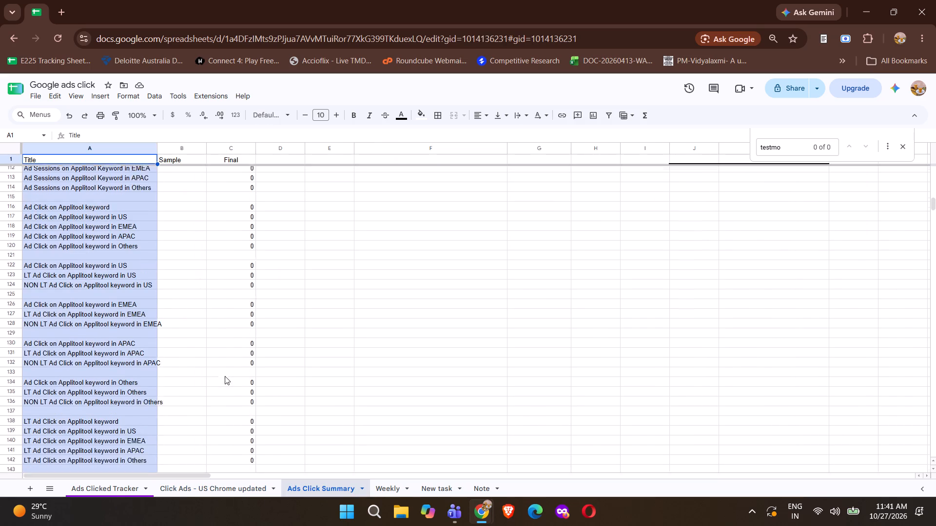
scroll(225, 376, "up", 4)
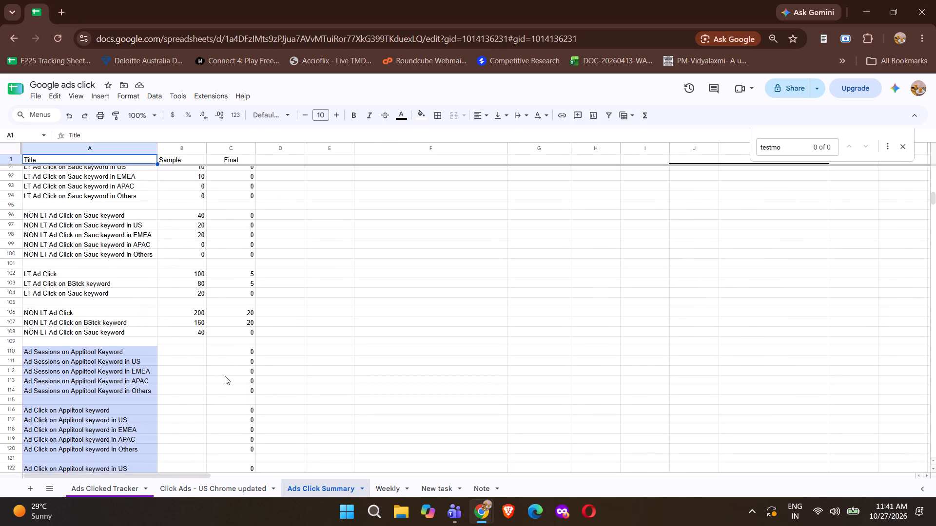
scroll(225, 376, "up", 5)
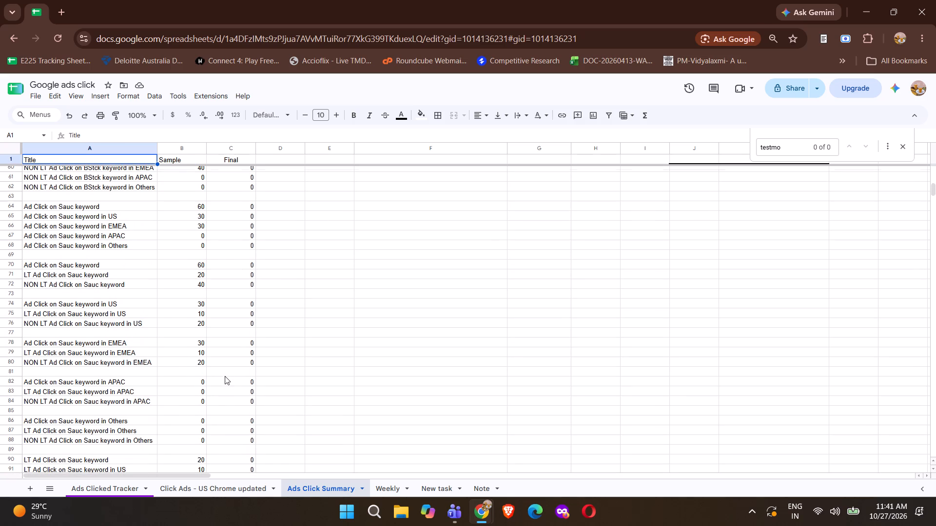
Switch to the task Test workbook and unhide columns B to DE on its Ads Click Summary sheet.
key("alt+Tab")
key("ctrl+Tab")
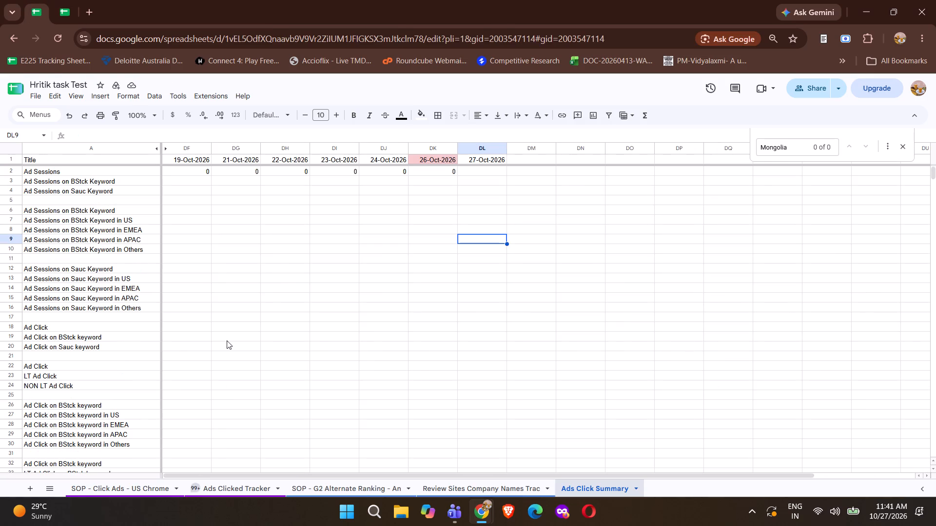
scroll(258, 387, "right", 1)
scroll(328, 428, "down", 1)
scroll(289, 299, "up", 2)
left_click(167, 148)
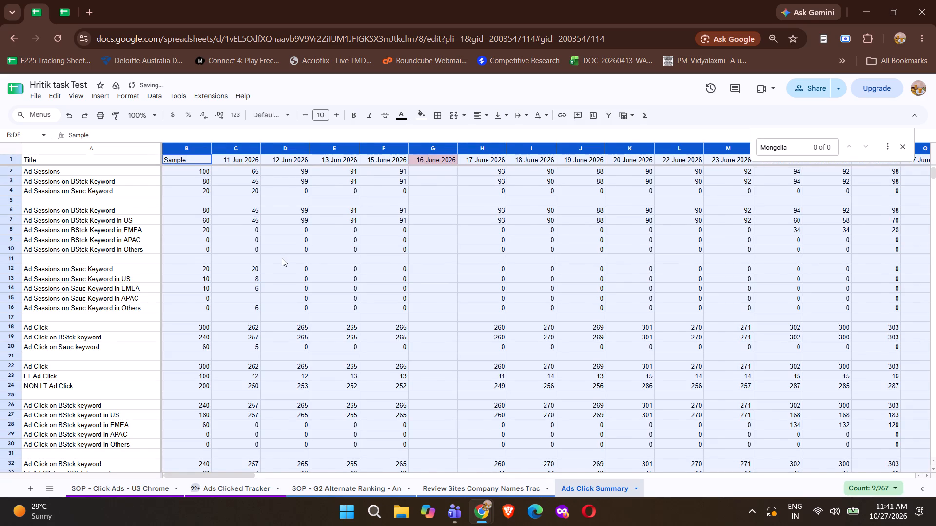
Hide columns B to CX on the Ads Click Summary sheet, leaving the dates from 9-Oct-2026 onward in view.
key("shift+Left")
key("shift+Left")
key("shift+Left")
key("shift+Left")
key("shift+Left")
key("shift+Left")
key("shift+Left")
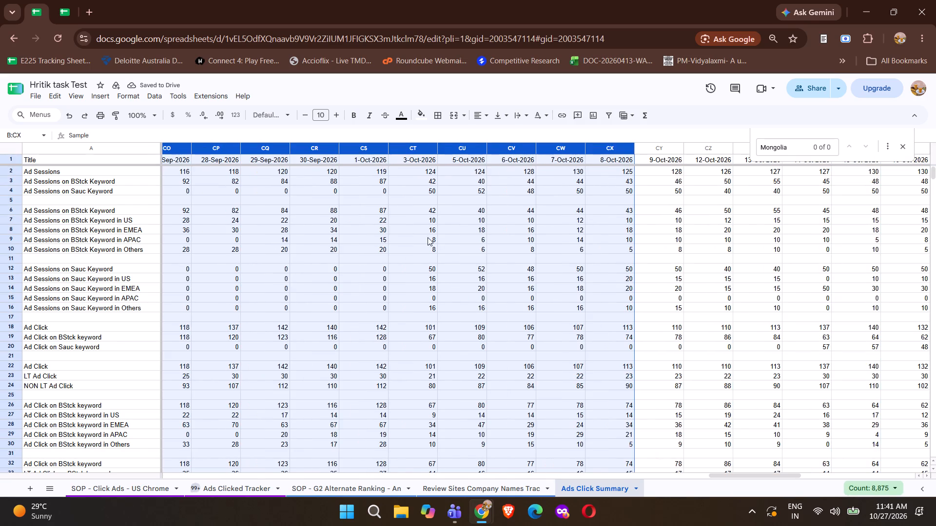
right_click(610, 150)
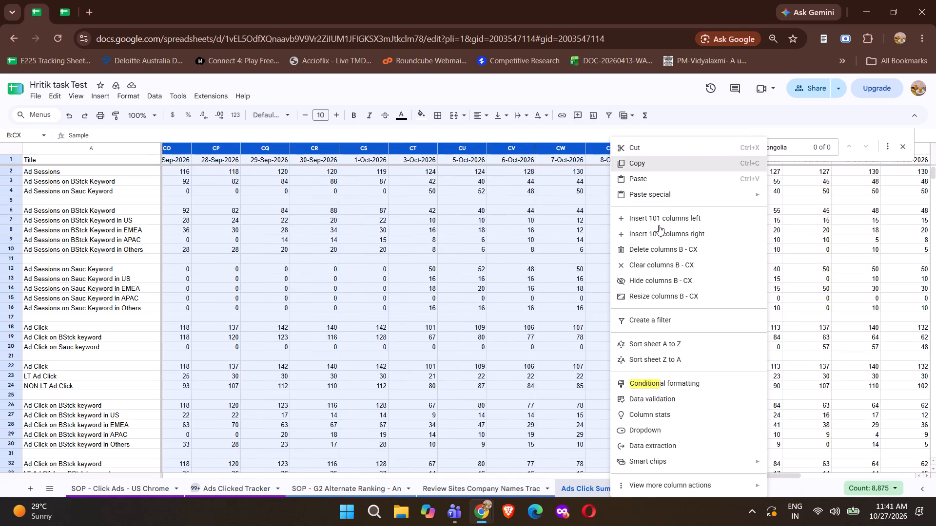
left_click(672, 281)
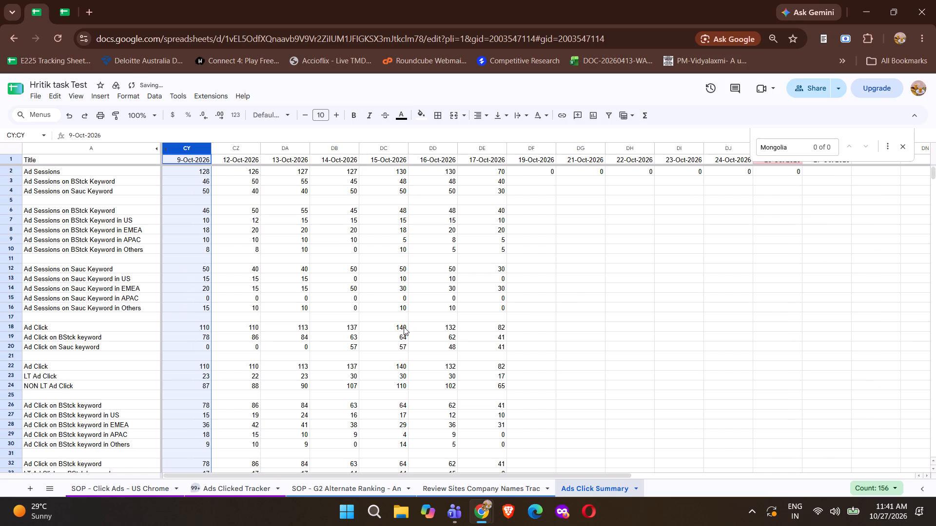
Examine the Applitool, LT and NON LT click counts from 9 to 17-Oct-2026 and check the 17-Oct BStck LT count in DE103.
key("alt+Tab")
key("alt+Tab")
key("ctrl+Tab")
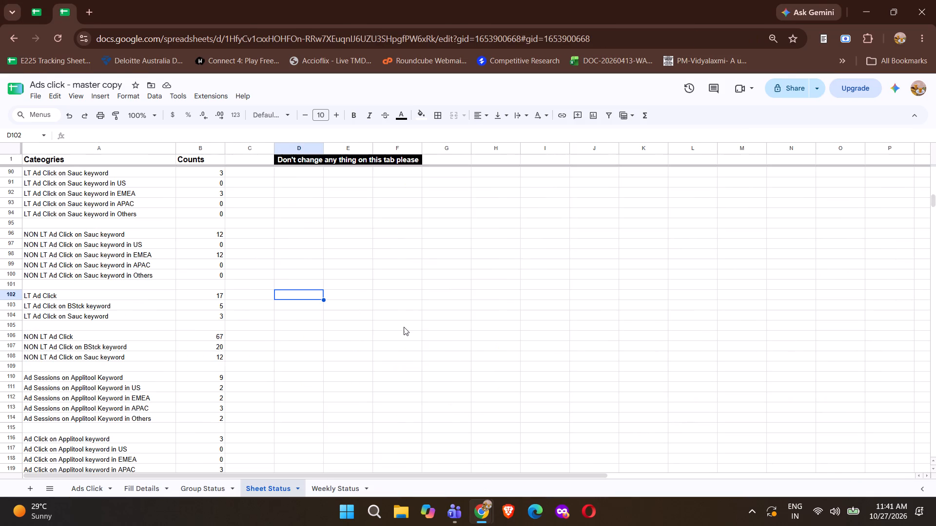
key("ctrl+Tab")
scroll(309, 328, "down", 10)
scroll(309, 328, "up", 5)
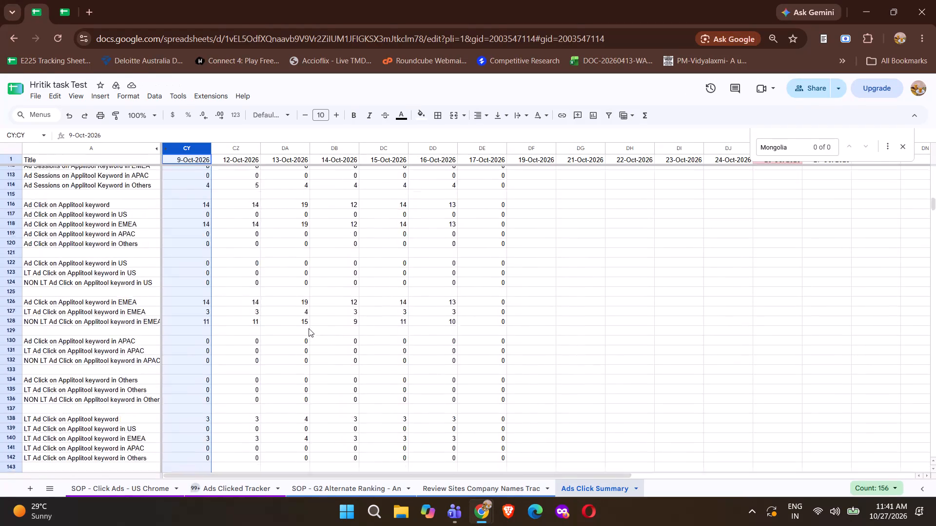
scroll(309, 328, "up", 2)
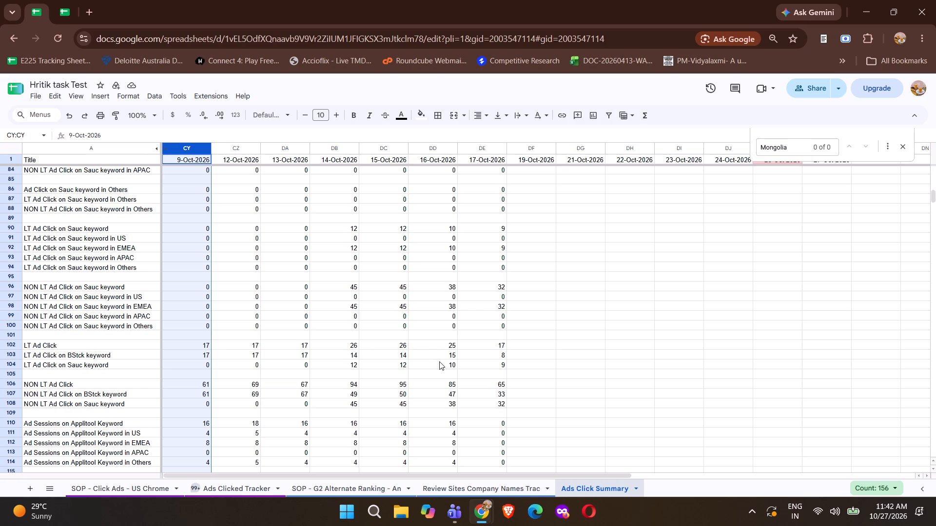
left_click(493, 354)
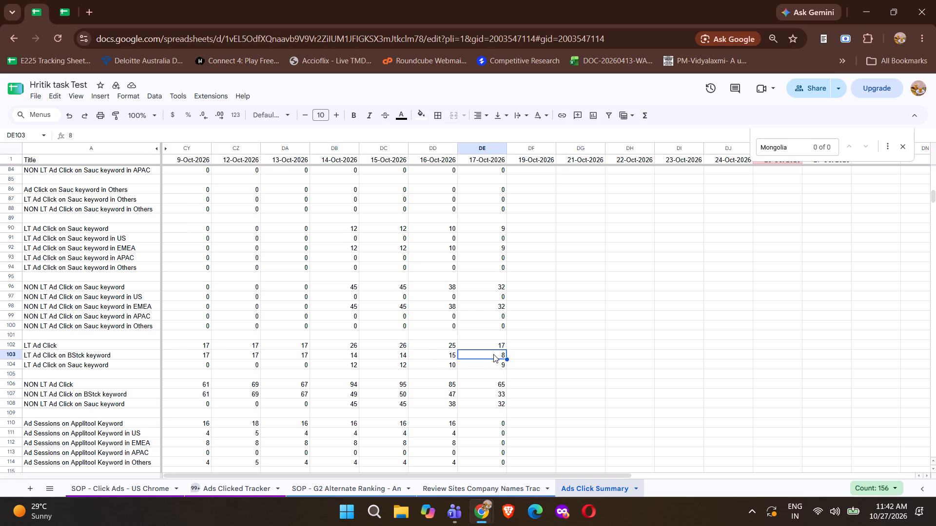
Review the October counts from Ad Sessions through the Applitool rows, and check the 15-Oct-2026 LT values in DC102 and DC103.
scroll(493, 354, "up", 6)
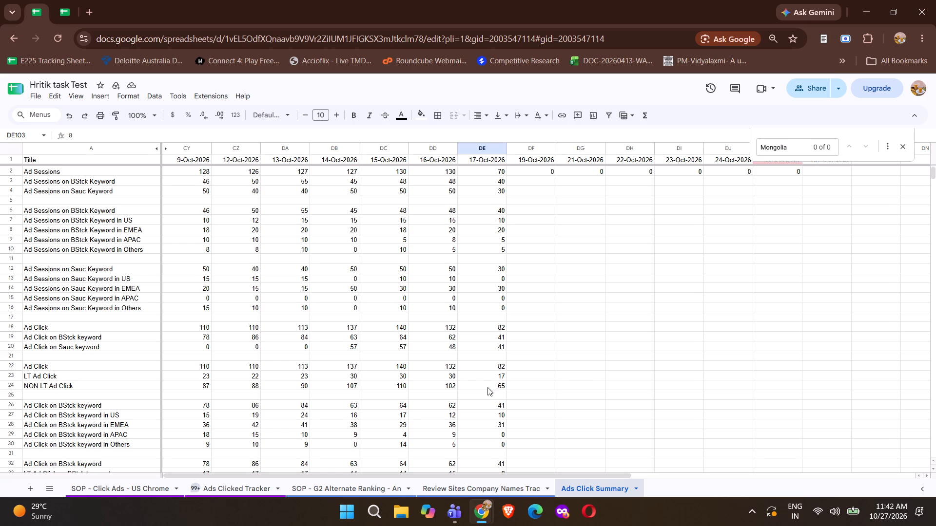
scroll(447, 380, "down", 3)
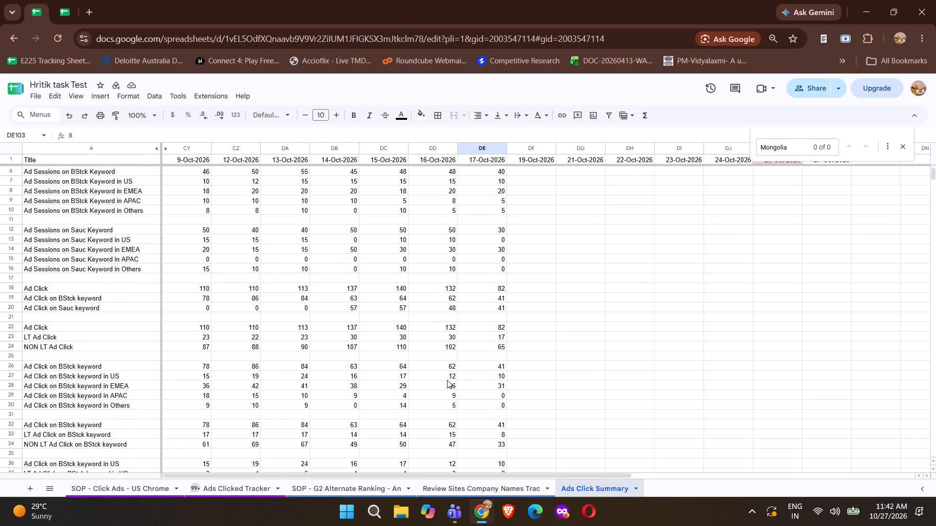
scroll(447, 380, "down", 8)
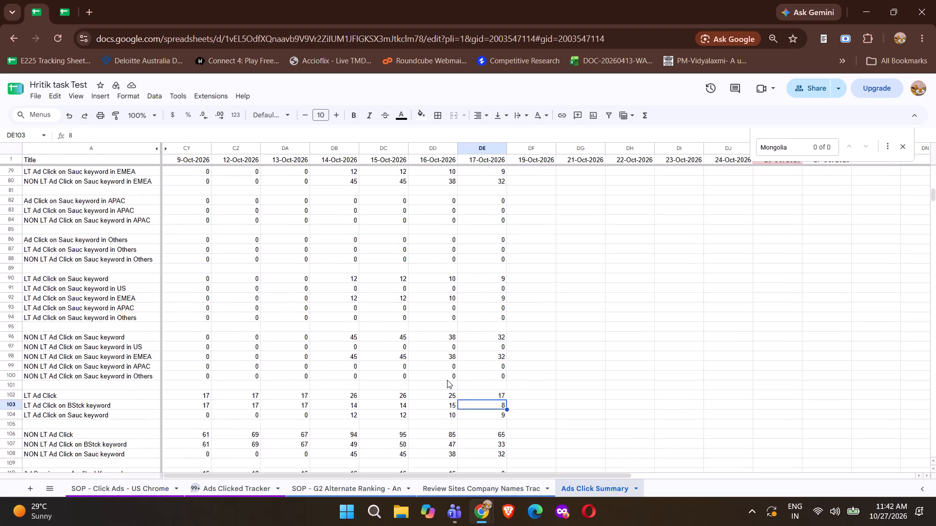
scroll(447, 380, "down", 2)
scroll(447, 380, "up", 1)
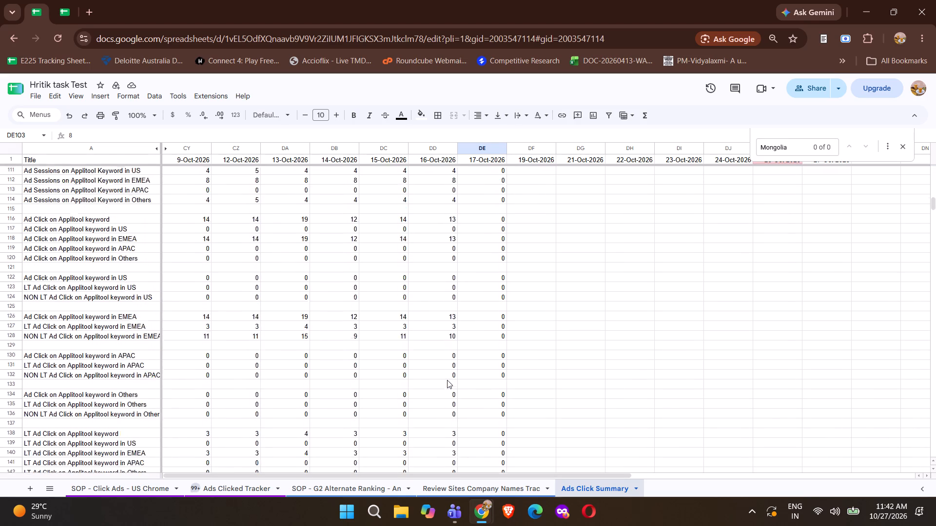
scroll(447, 380, "up", 2)
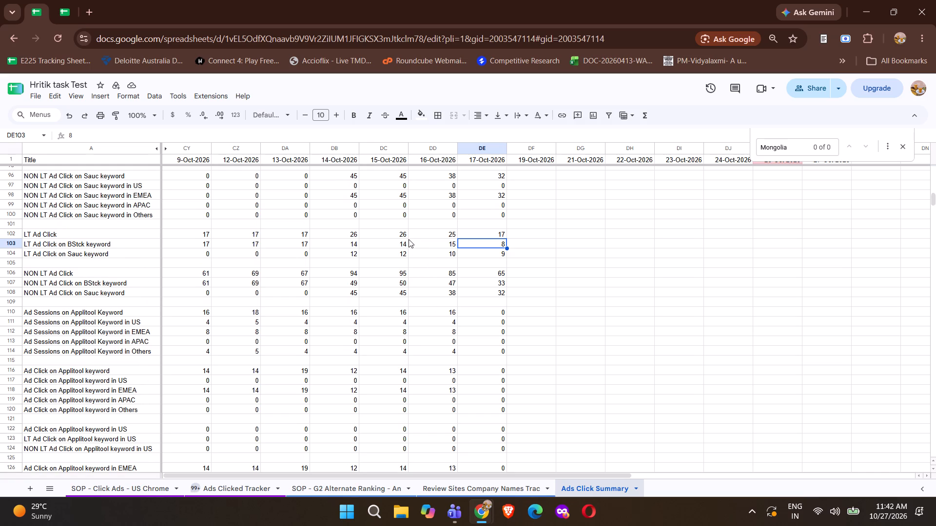
left_click(391, 236)
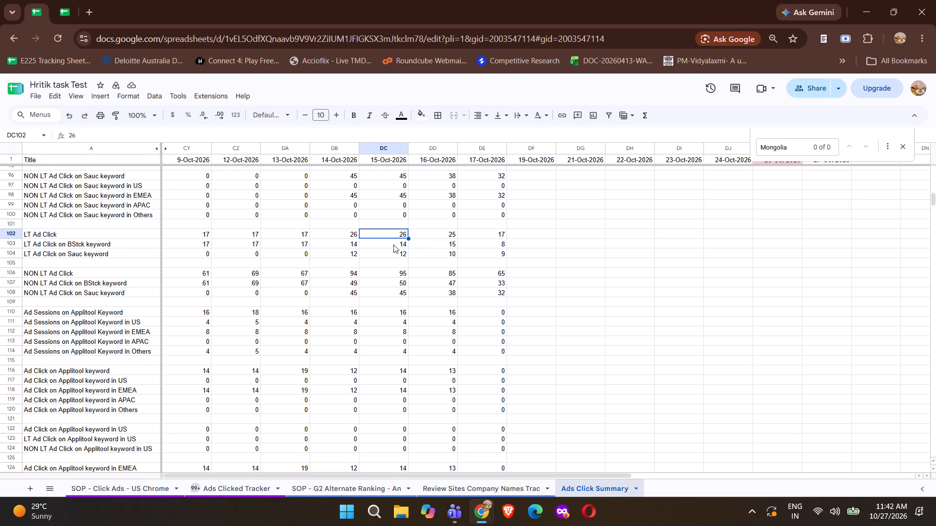
left_click(393, 244)
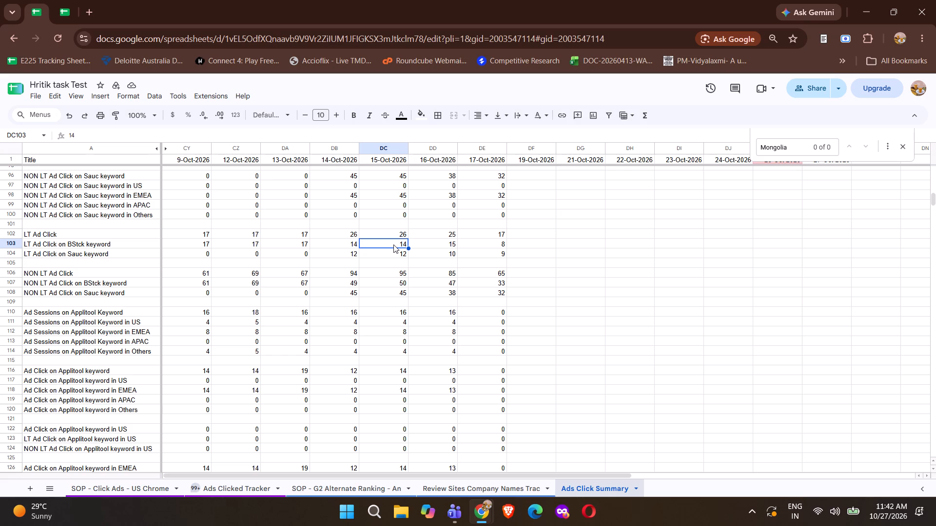
Return to the Ads click - master copy workbook and capture Sheet Status rows 96 to 114 with the Snipping Tool.
key("ctrl+Tab")
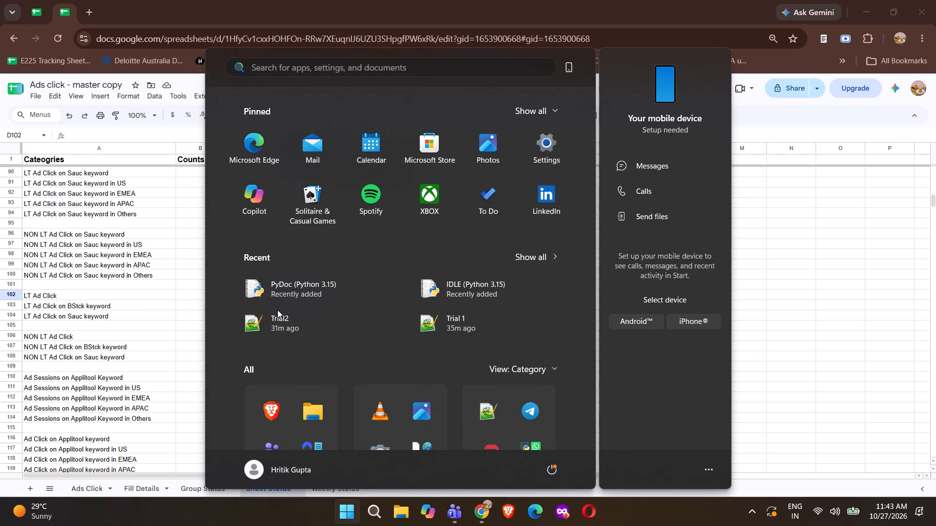
type("snip")
left_click(302, 151)
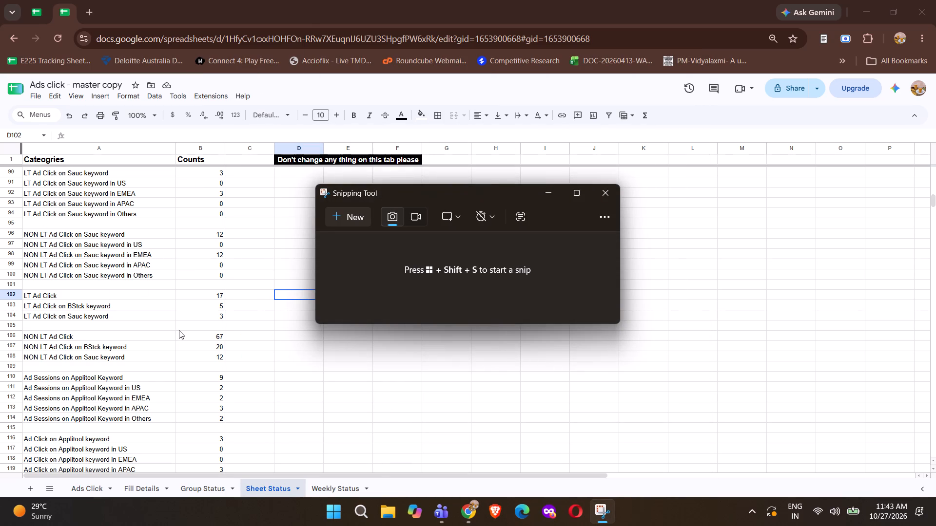
left_click(344, 216)
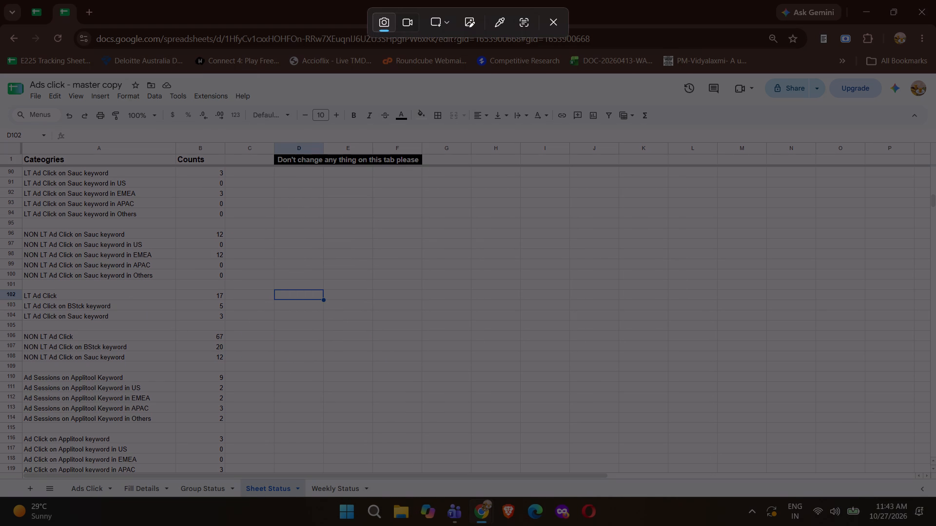
left_click_drag(8, 223, 265, 346)
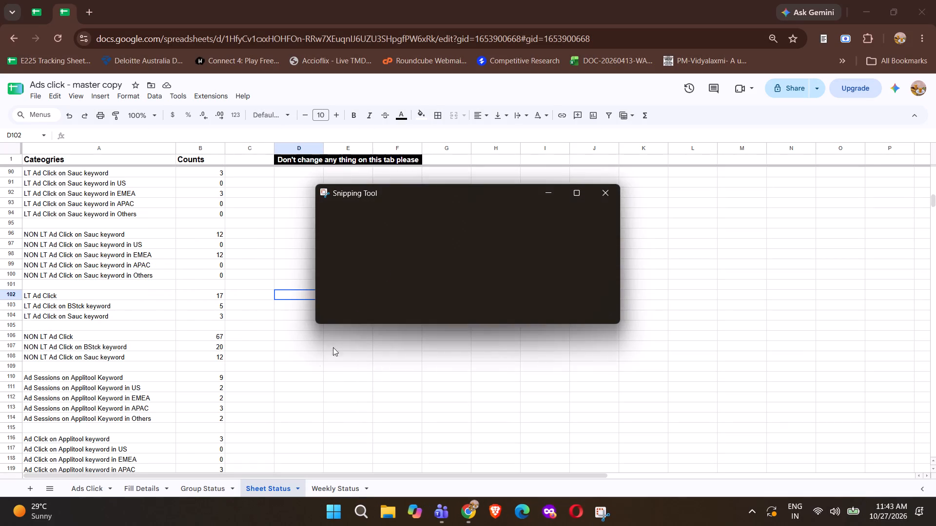
left_click(339, 211)
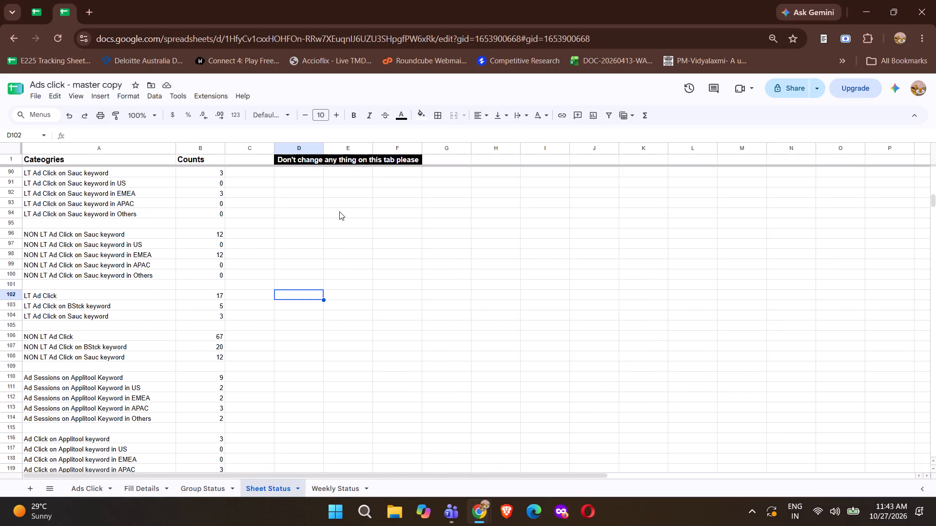
left_click_drag(2, 224, 186, 334)
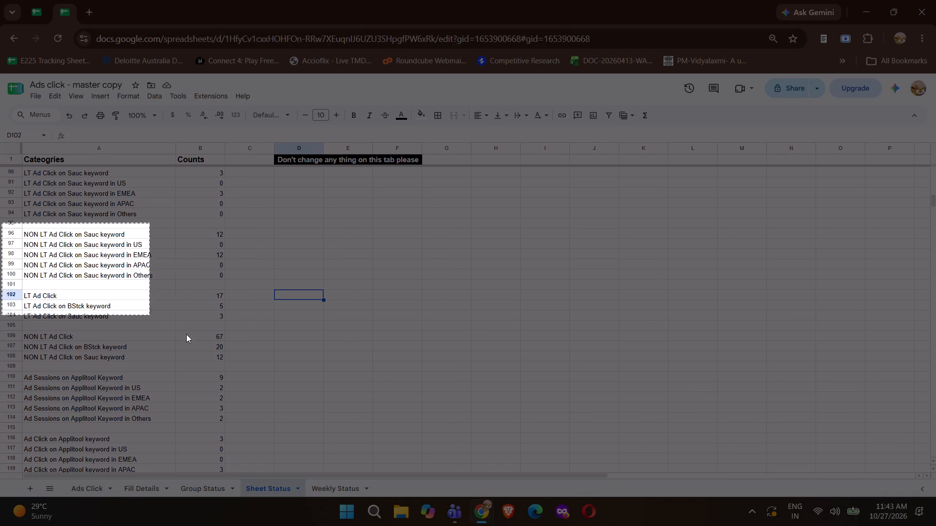
left_click_drag(186, 334, 378, 423)
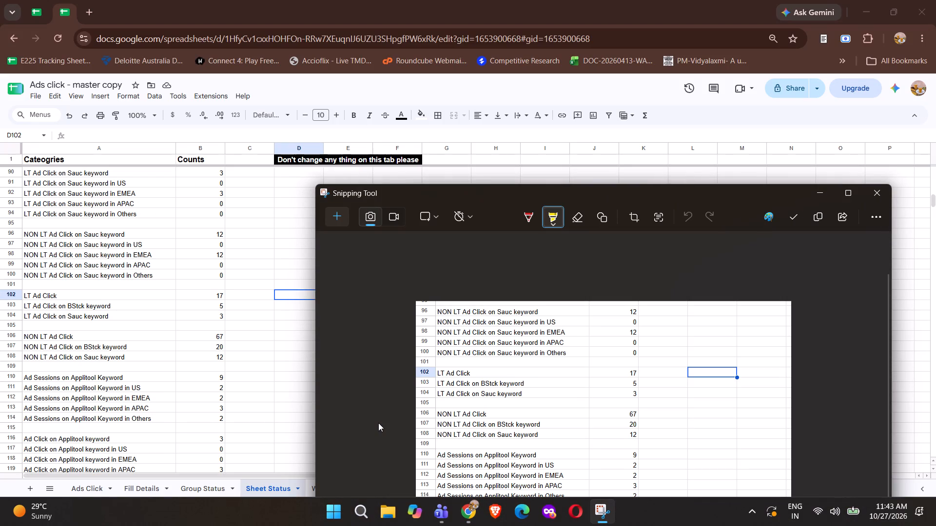
left_click_drag(492, 195, 446, 167)
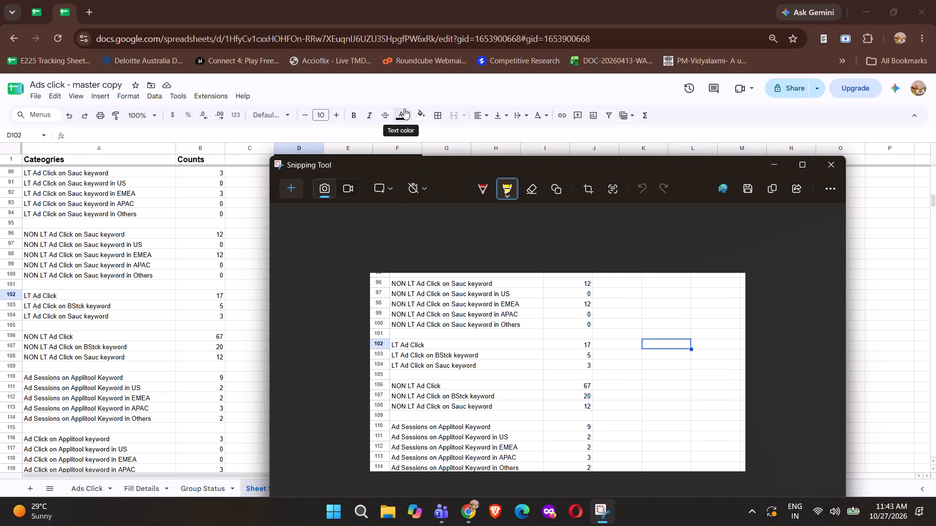
left_click_drag(445, 173, 417, 163)
left_click_drag(402, 154, 387, 132)
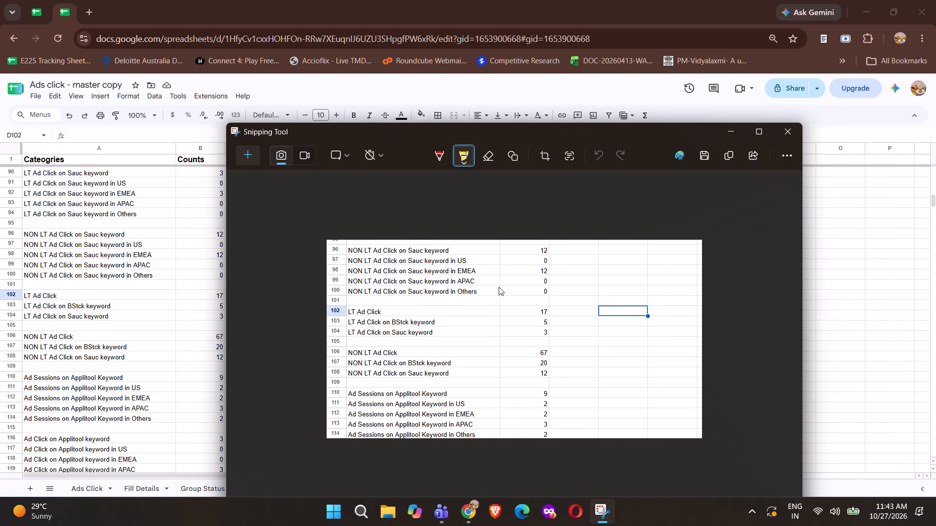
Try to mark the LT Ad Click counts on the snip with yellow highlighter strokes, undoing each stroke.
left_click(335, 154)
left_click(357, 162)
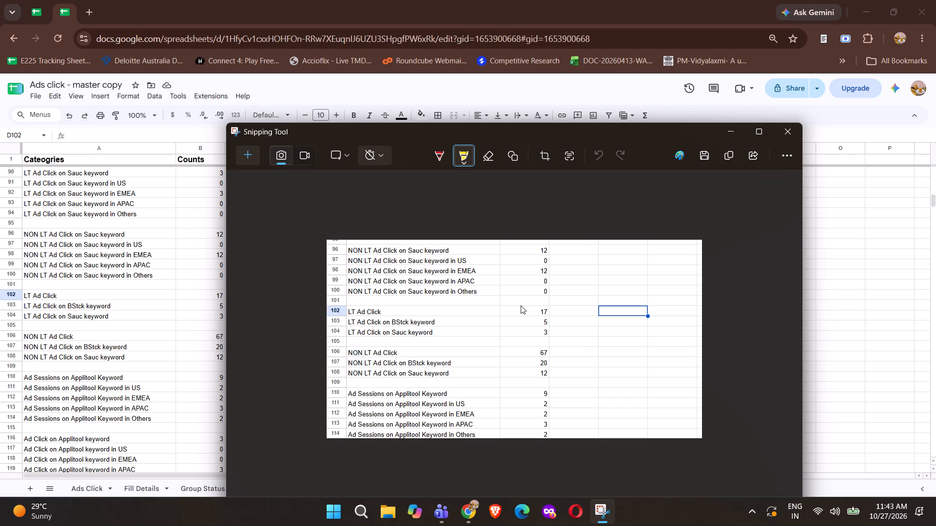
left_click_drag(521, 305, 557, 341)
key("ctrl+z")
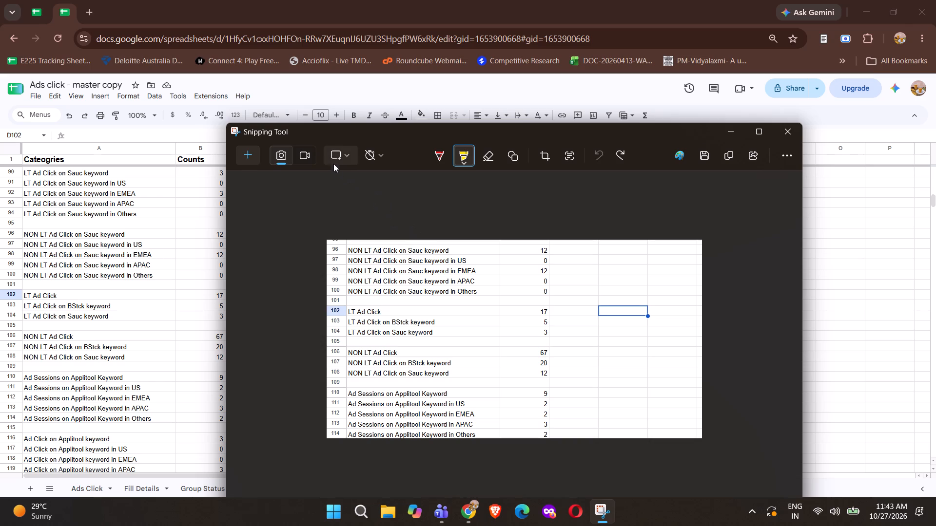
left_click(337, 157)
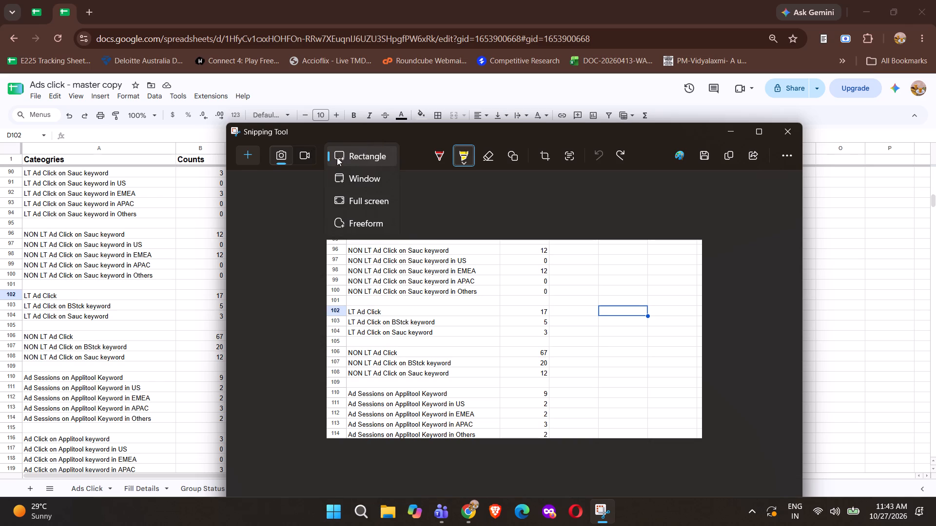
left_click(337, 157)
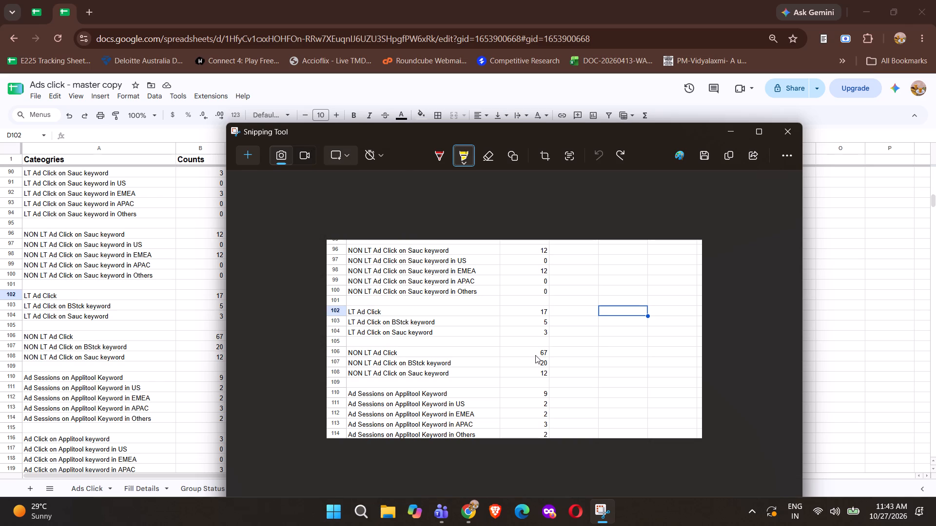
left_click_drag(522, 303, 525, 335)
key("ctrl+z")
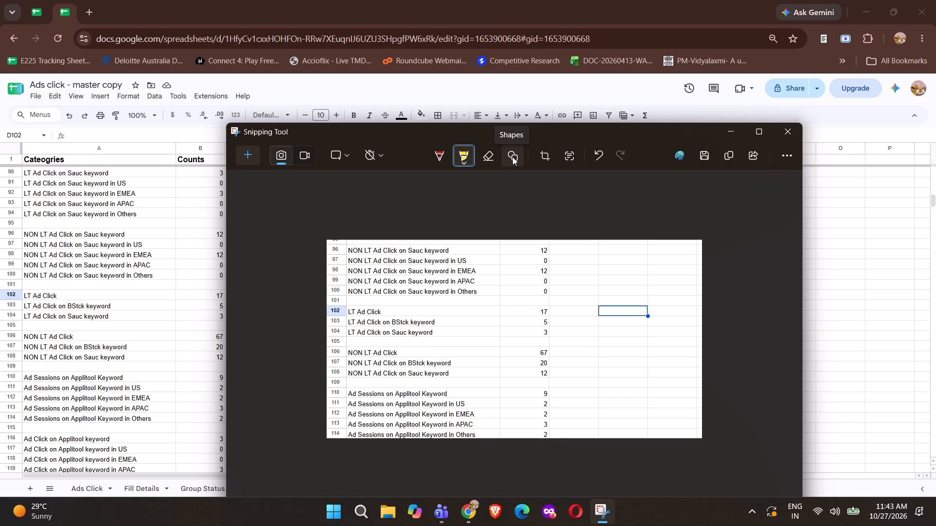
Draw a red rectangle outline on the snip around the LT Ad Click counts in rows 102 to 104.
left_click(512, 157)
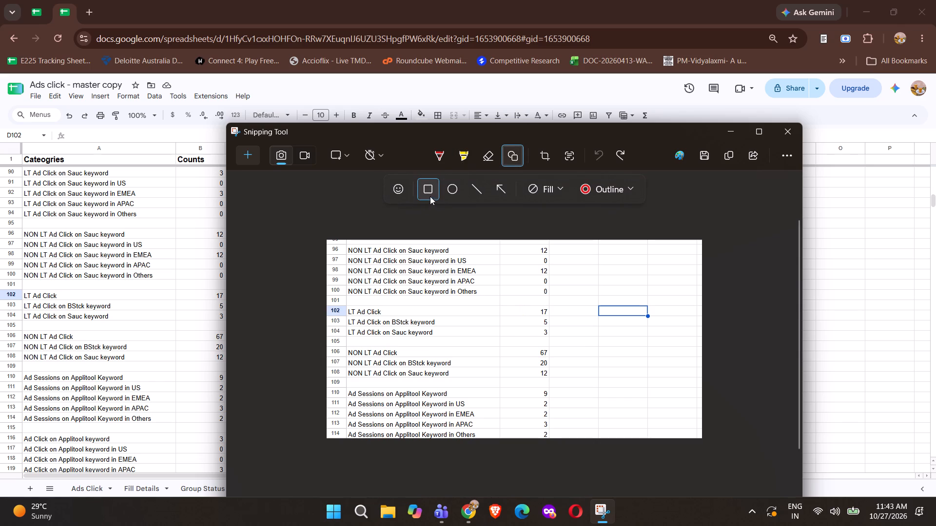
left_click(427, 189)
left_click_drag(524, 296, 542, 336)
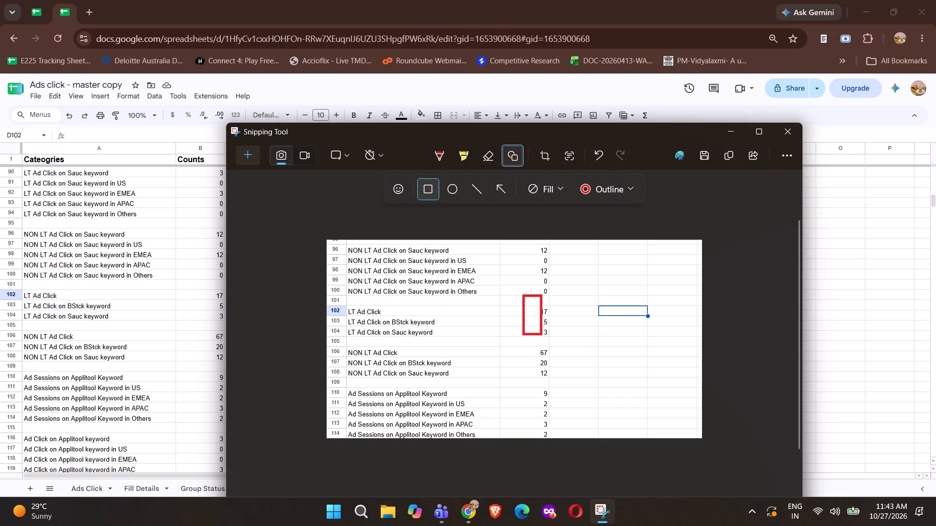
left_click_drag(542, 336, 543, 337)
left_click(567, 343)
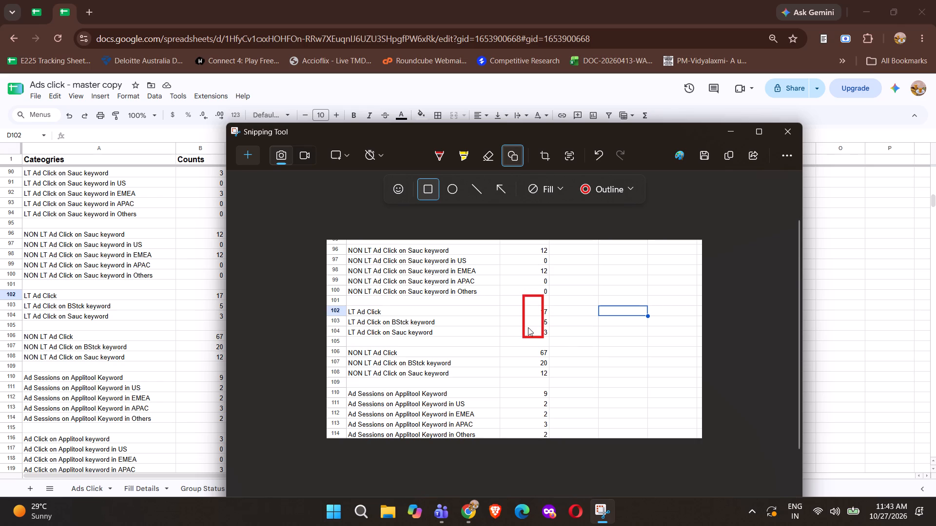
left_click(528, 327)
key("ctrl+x")
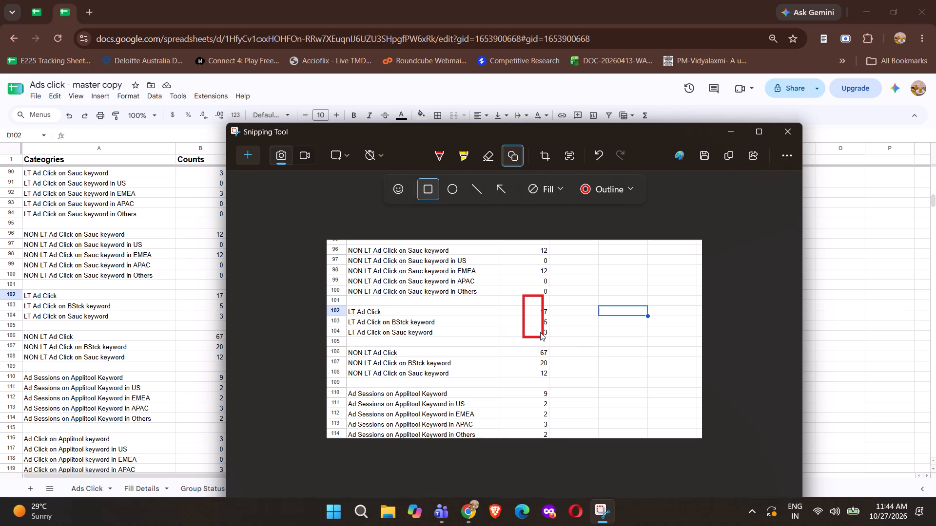
key("ctrl+z")
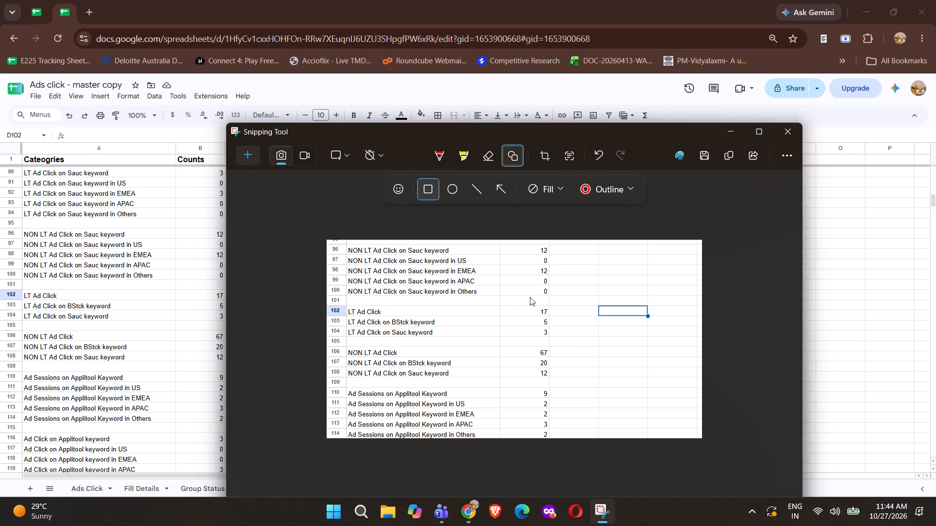
left_click_drag(524, 304, 535, 318)
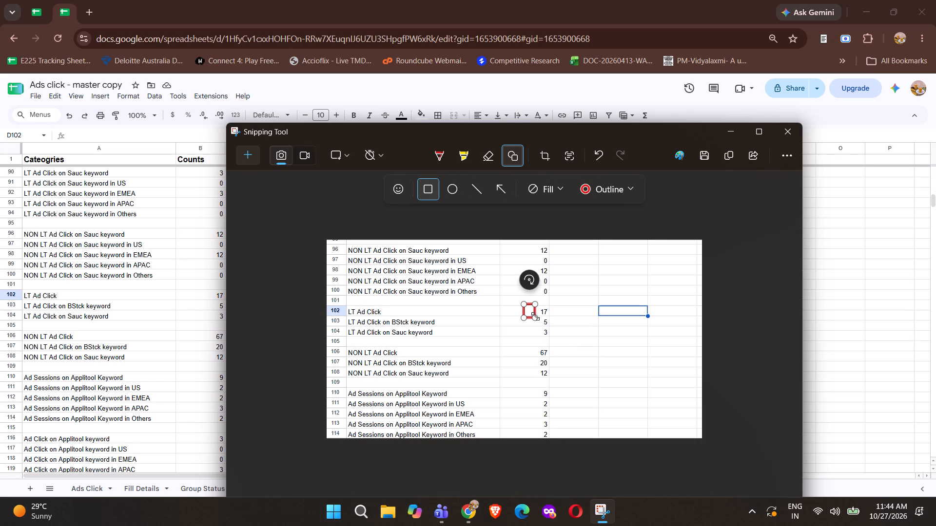
left_click_drag(535, 316, 546, 325)
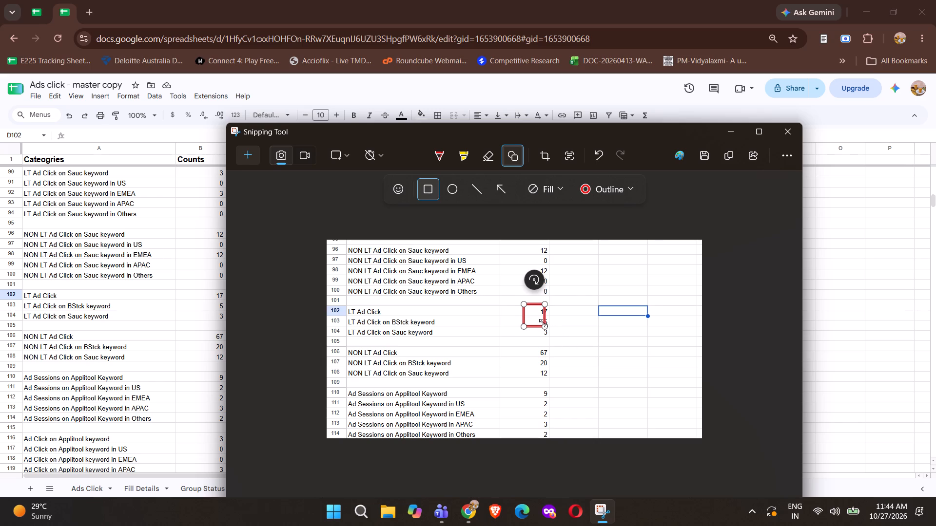
left_click_drag(543, 323, 560, 336)
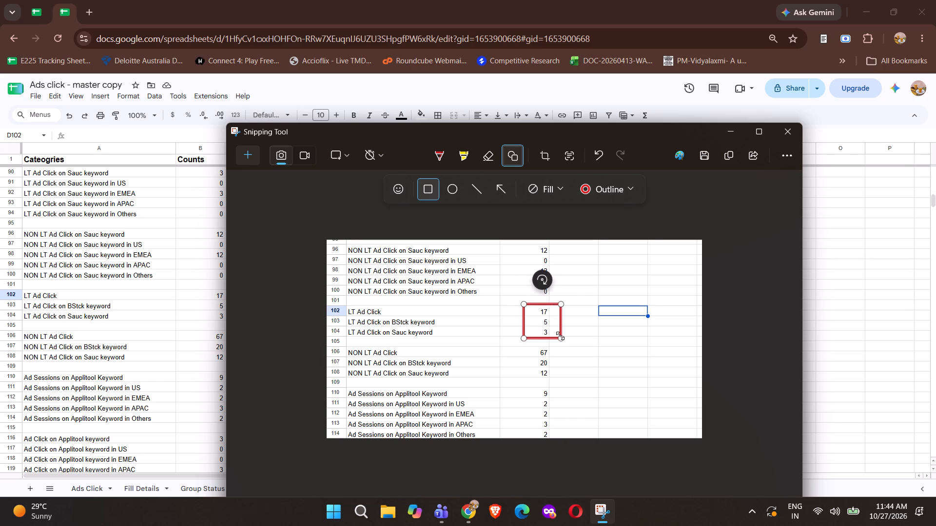
left_click(585, 352)
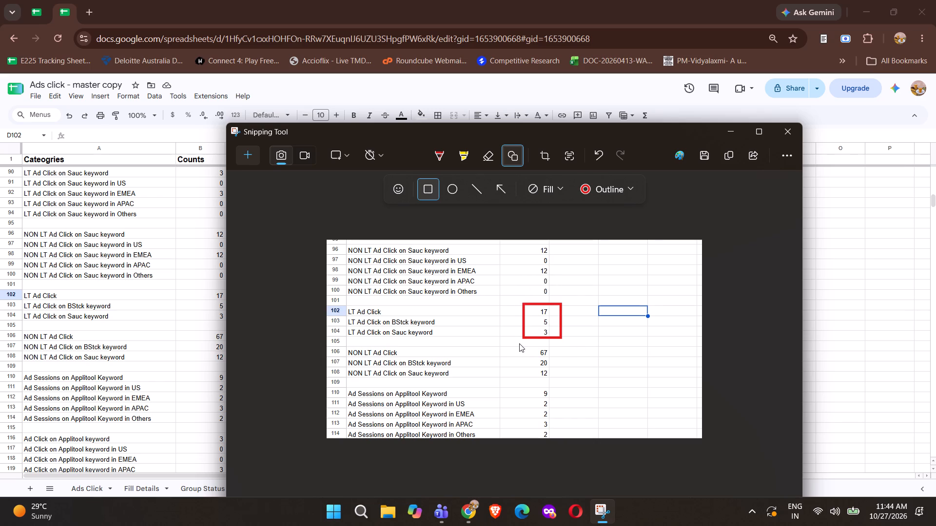
Draw a second red rectangle outline around the NON LT Ad Click counts in rows 106 to 108.
left_click(422, 185)
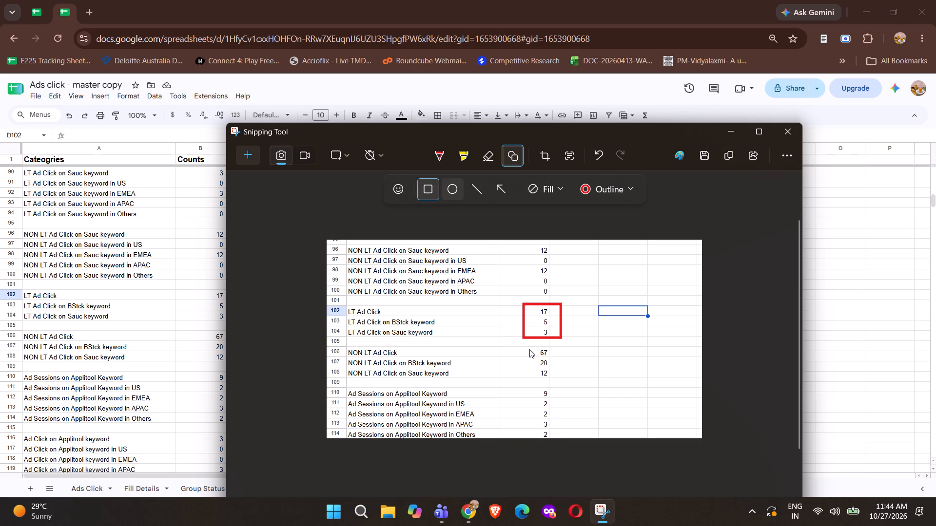
left_click_drag(526, 345, 571, 384)
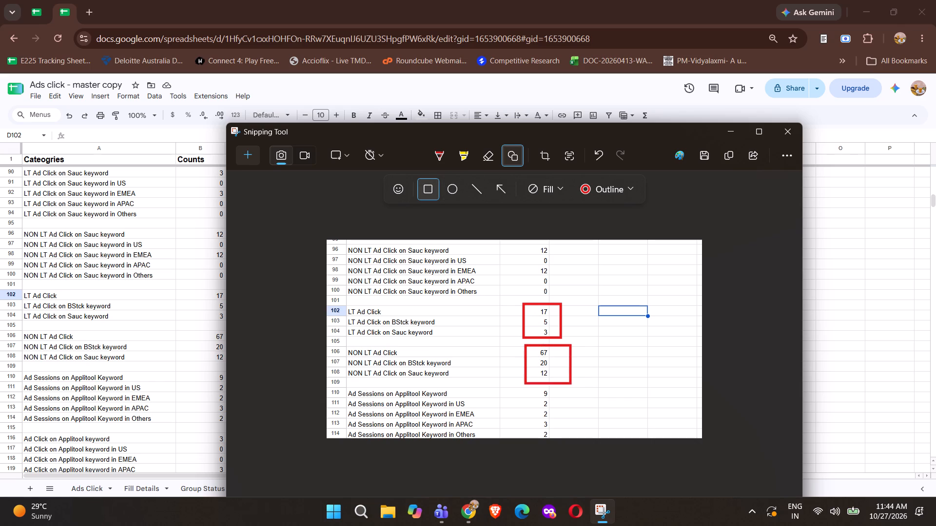
left_click_drag(571, 384, 562, 381)
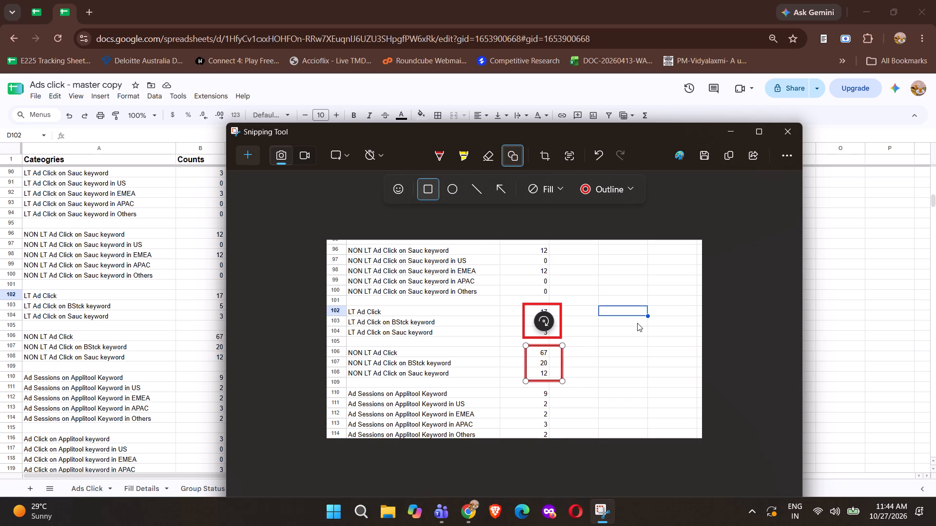
left_click(637, 323)
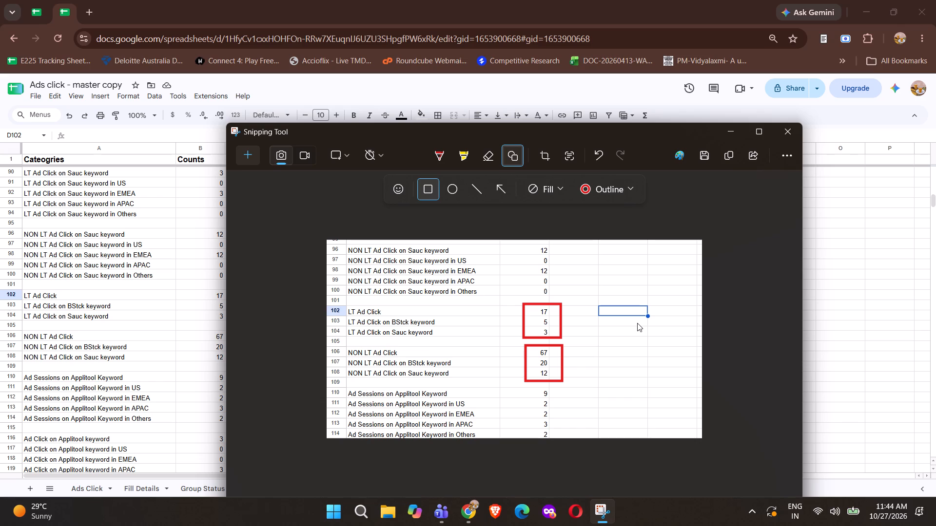
Copy the annotated snip to the clipboard.
key("ctrl+c")
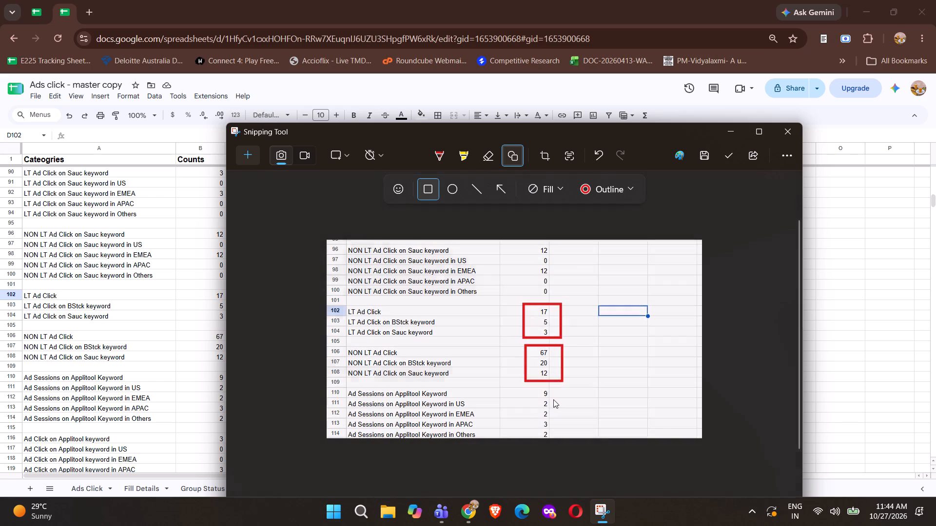
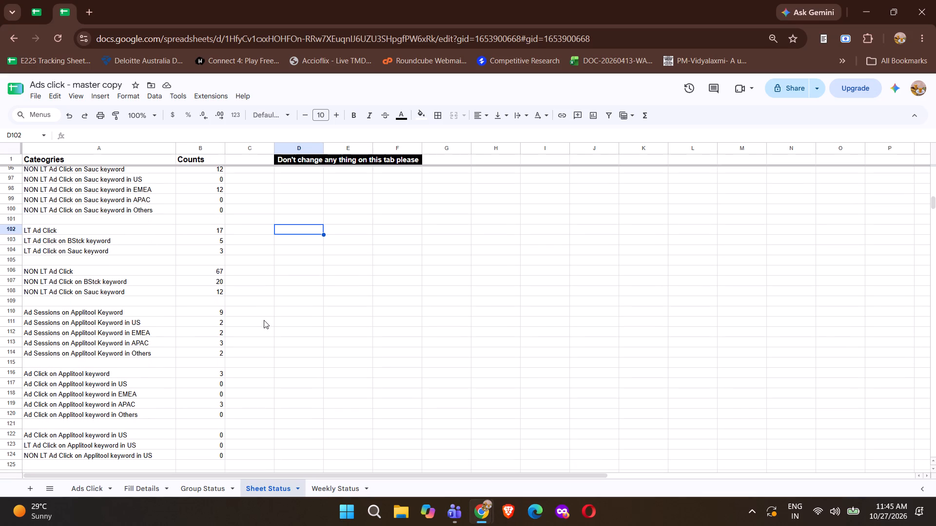
Review the Applitool keyword ad session and LT and NON LT ad click counts further down the Sheet Status sheet.
scroll(264, 320, "down", 2)
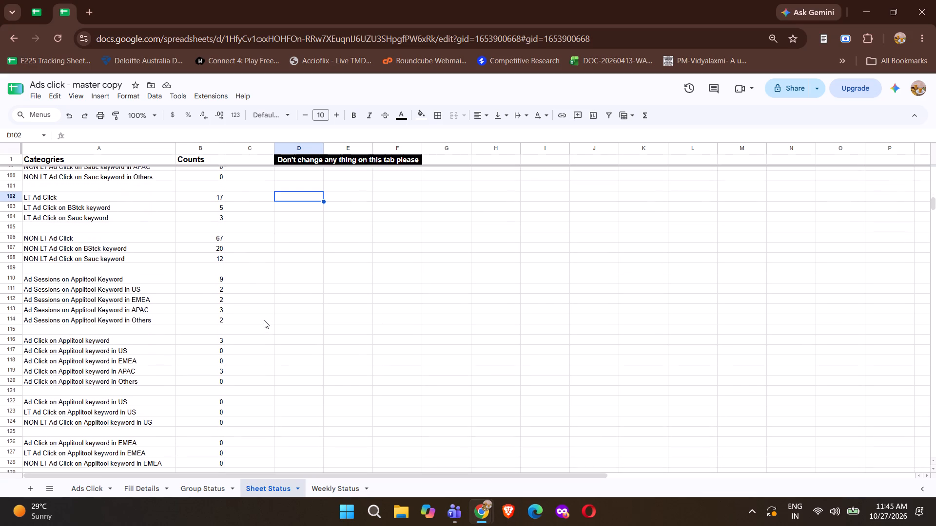
scroll(264, 320, "down", 4)
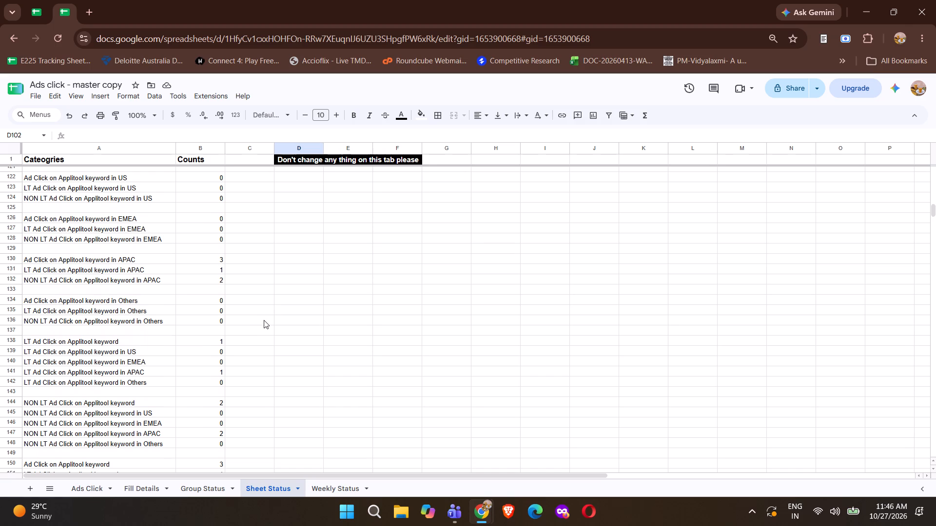
scroll(264, 320, "down", 1)
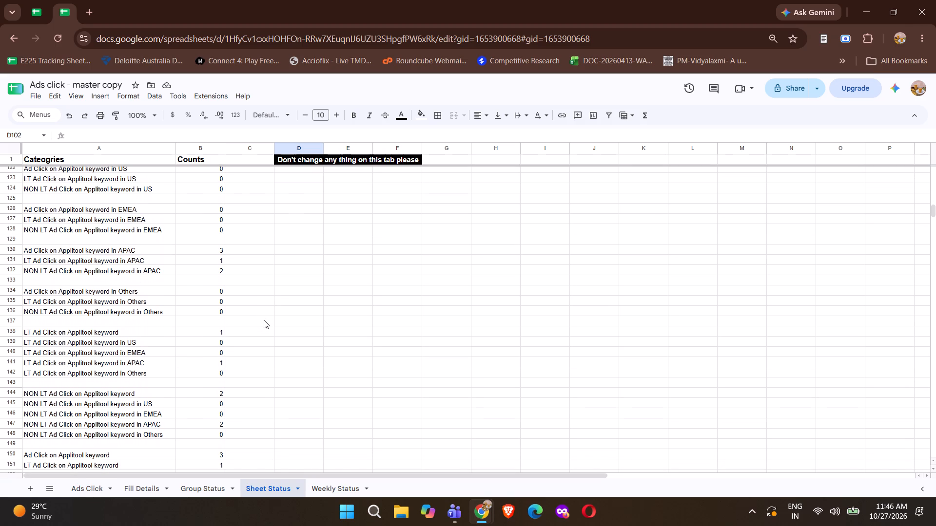
scroll(264, 320, "down", 2)
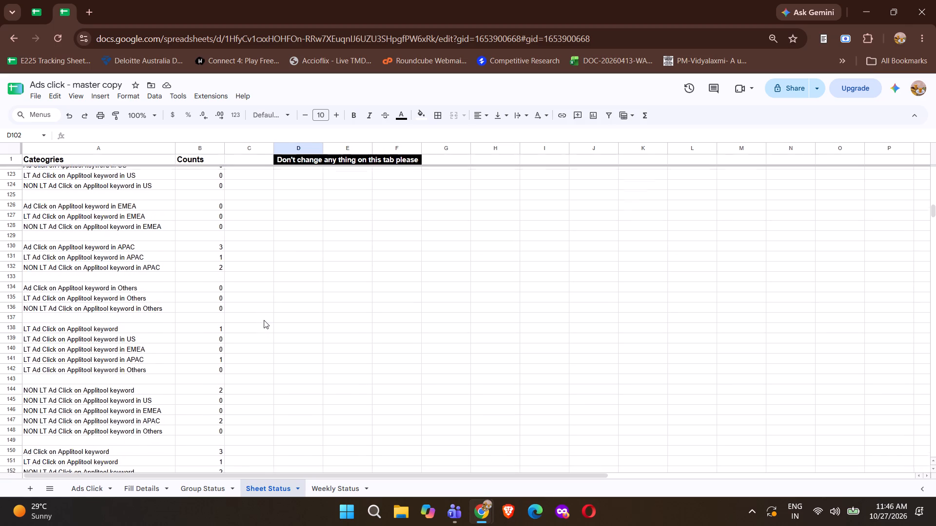
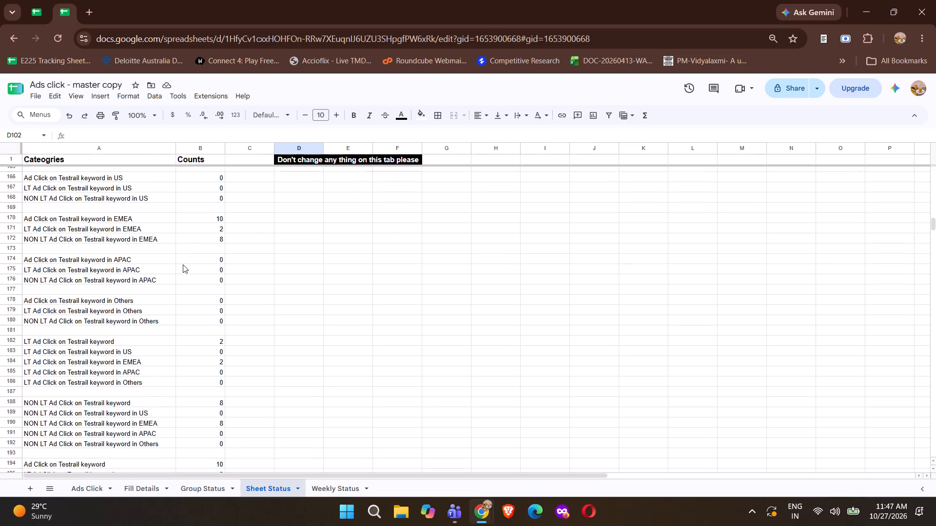
Review the Sheet Status ad session and LT and NON LT ad click counts for the BStck and Sauc keywords.
scroll(183, 264, "down", 1)
scroll(183, 264, "up", 3)
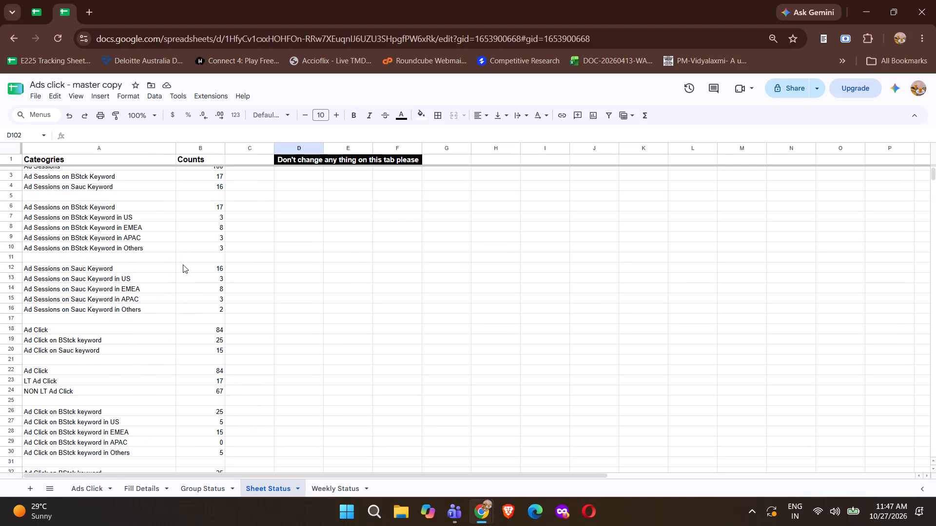
scroll(183, 264, "down", 2)
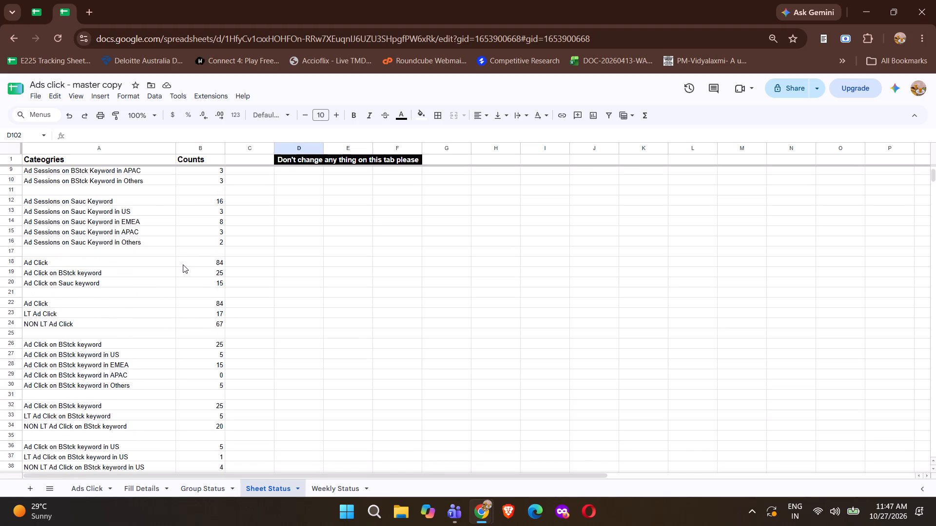
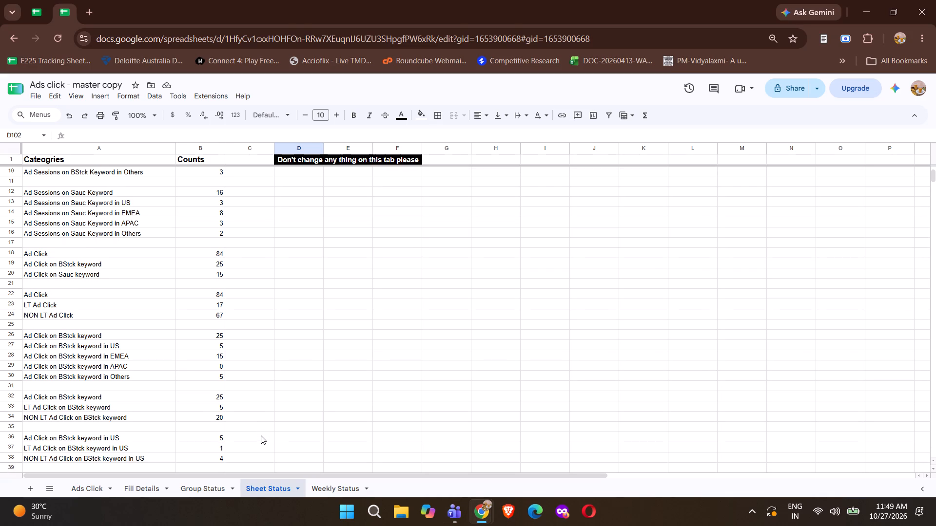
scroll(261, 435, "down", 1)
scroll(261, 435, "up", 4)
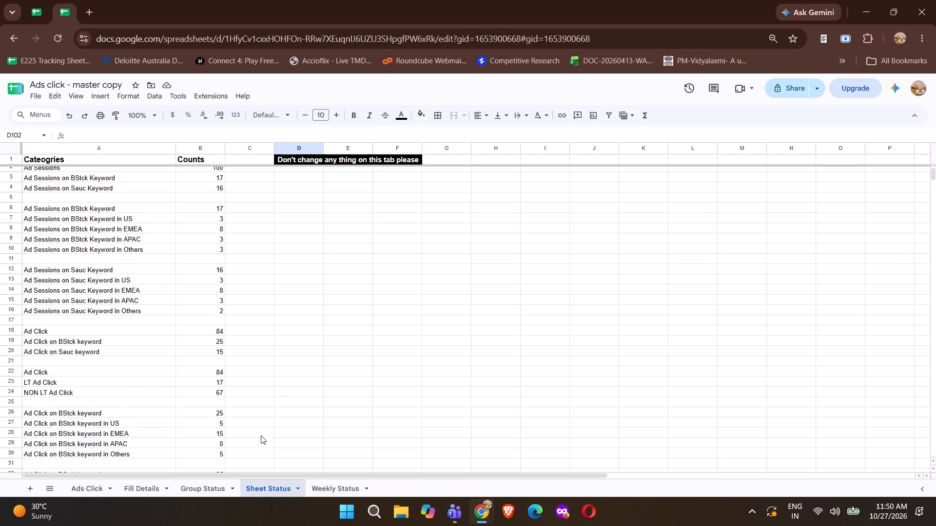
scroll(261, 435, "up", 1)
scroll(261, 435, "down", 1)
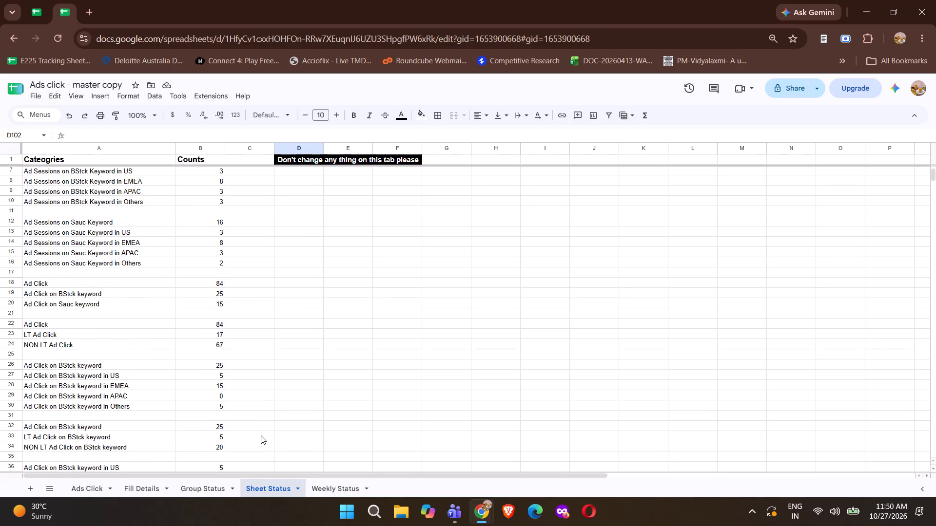